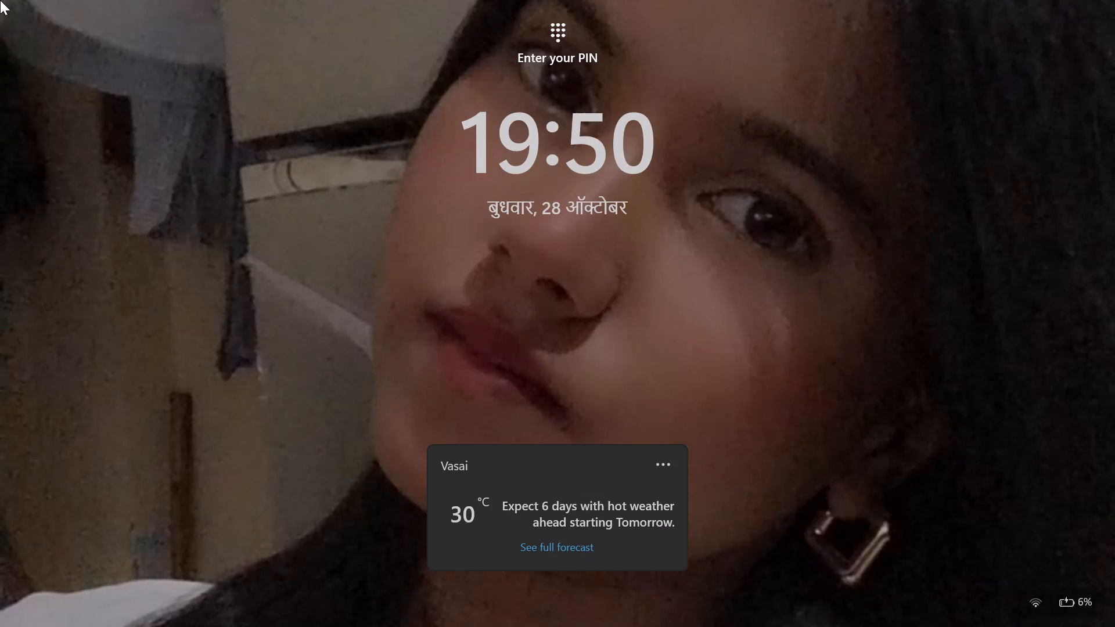
Dismiss the lock screen to return to the open documents.
key(Escape)
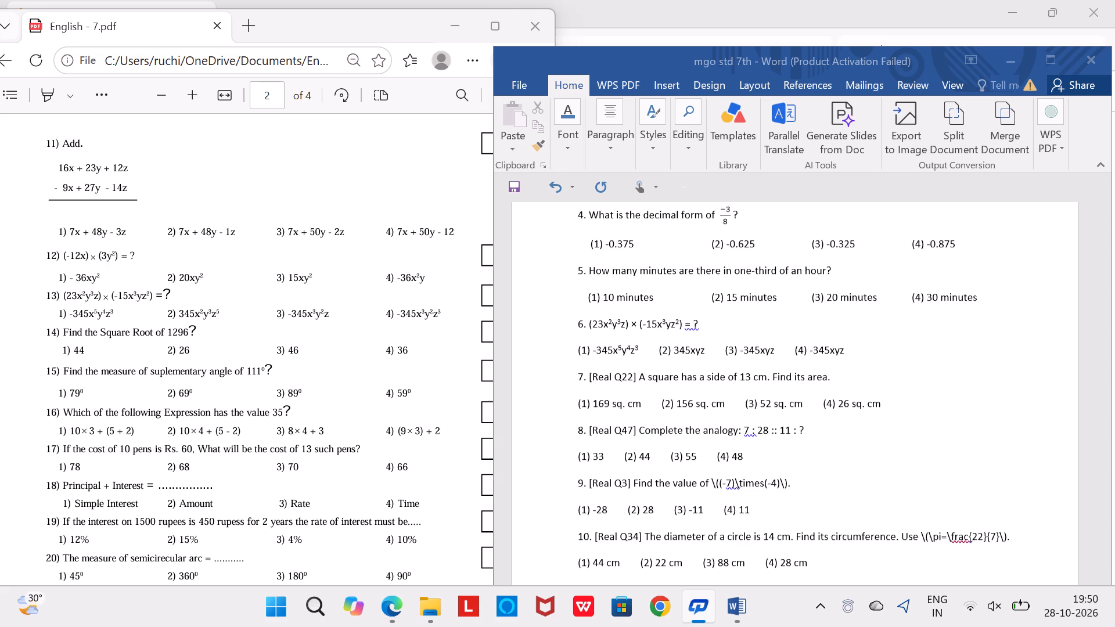
Indent question 6's line of answer options with five spaces before option (1).
click(582, 343)
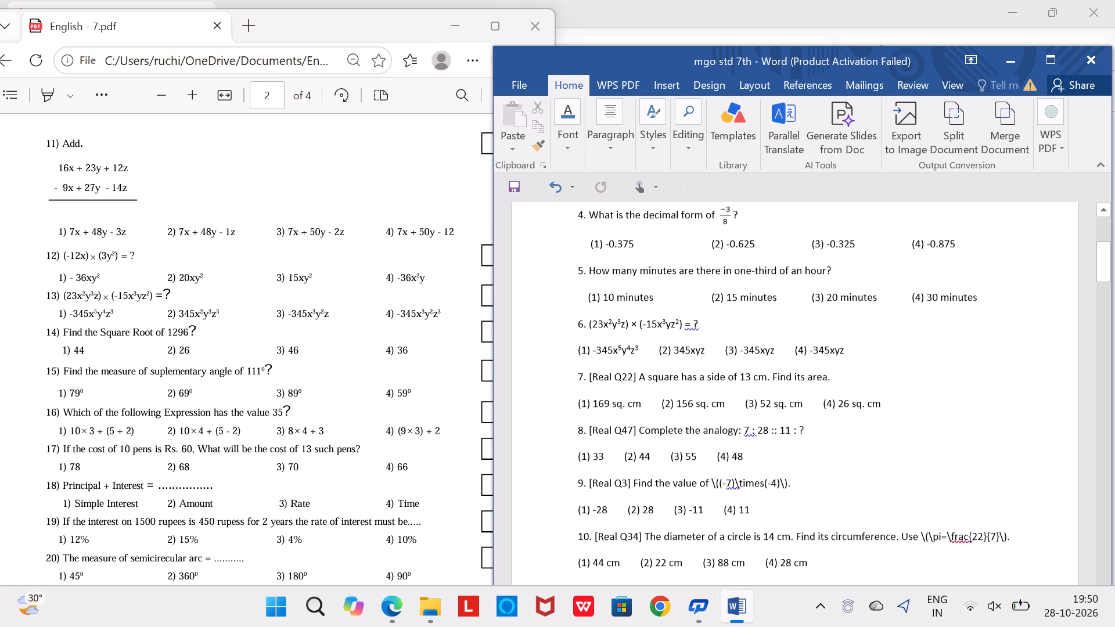
key(Left)
key(Left)
key(space)
key(space)
key(space)
key(space)
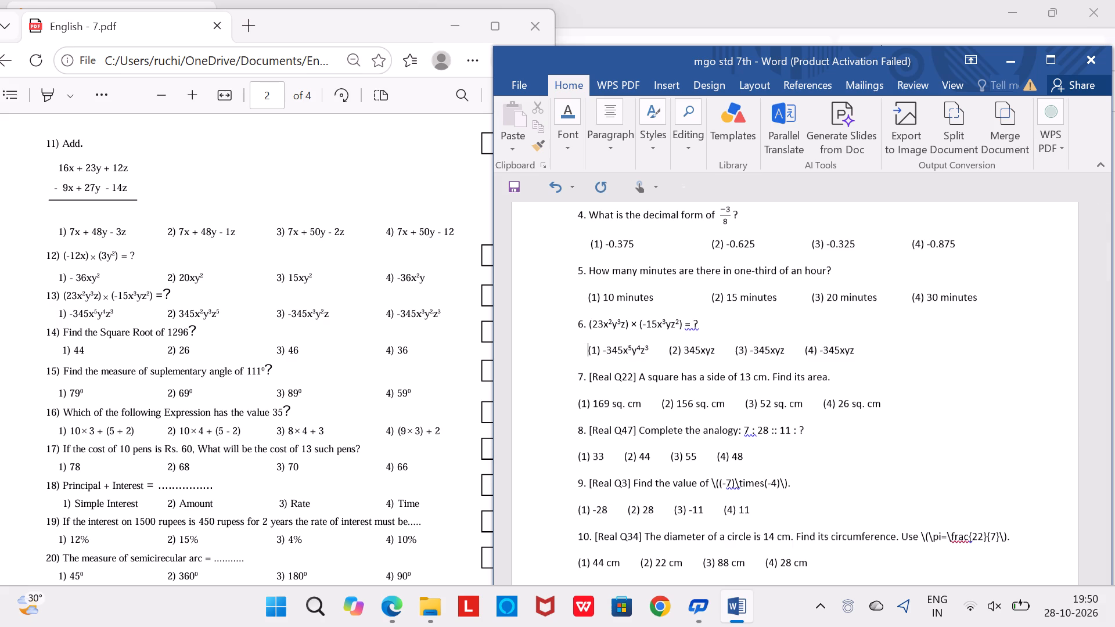
key(space)
Move question 6's option (2) across with tabs to line up with option (2) of the questions above.
key(Right)
key(Right)
key(Right)
key(Right)
key(Right)
key(Right)
key(Right)
key(Right)
key(Right)
key(Right)
key(Right)
key(Right)
key(Right)
key(Right)
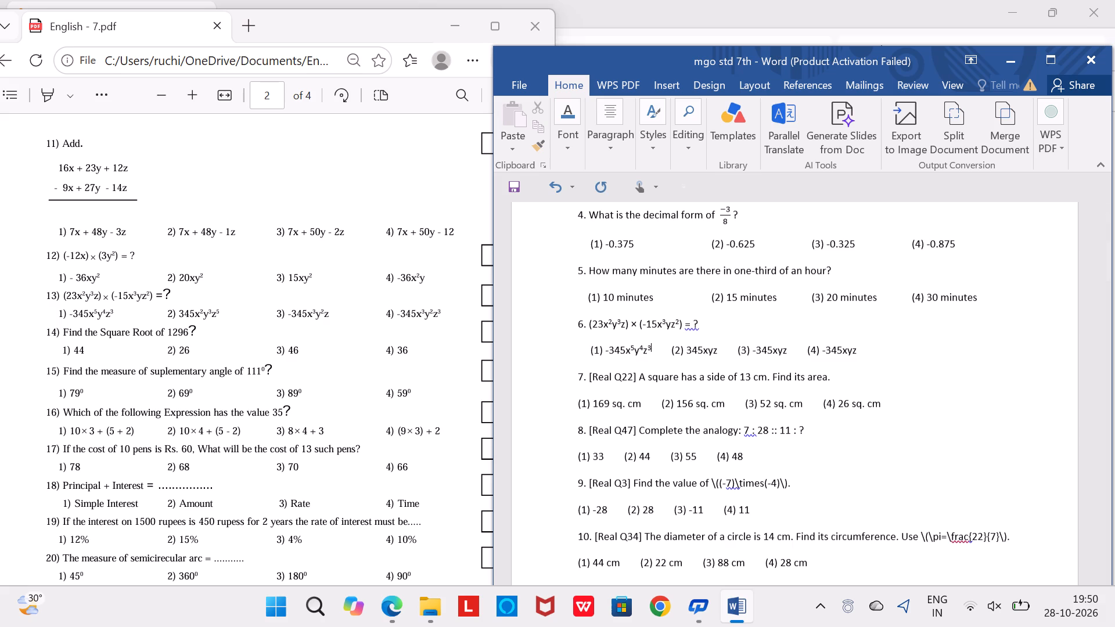
key(Right)
key(Right)
key(Right)
key(Left)
key(Tab)
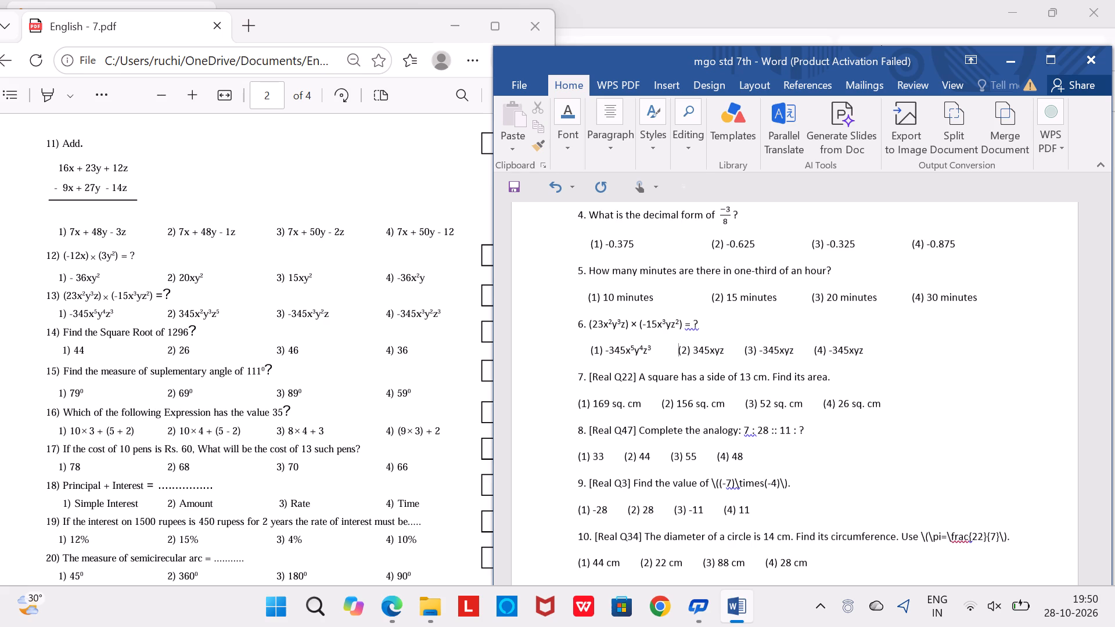
key(Tab)
Move question 6's option (3) across with tabs to line up with the third option column above.
key(Right)
key(Right)
key(Right)
key(Right)
key(Right)
key(Right)
key(Right)
key(Right)
key(Right)
key(Right)
key(Right)
key(Right)
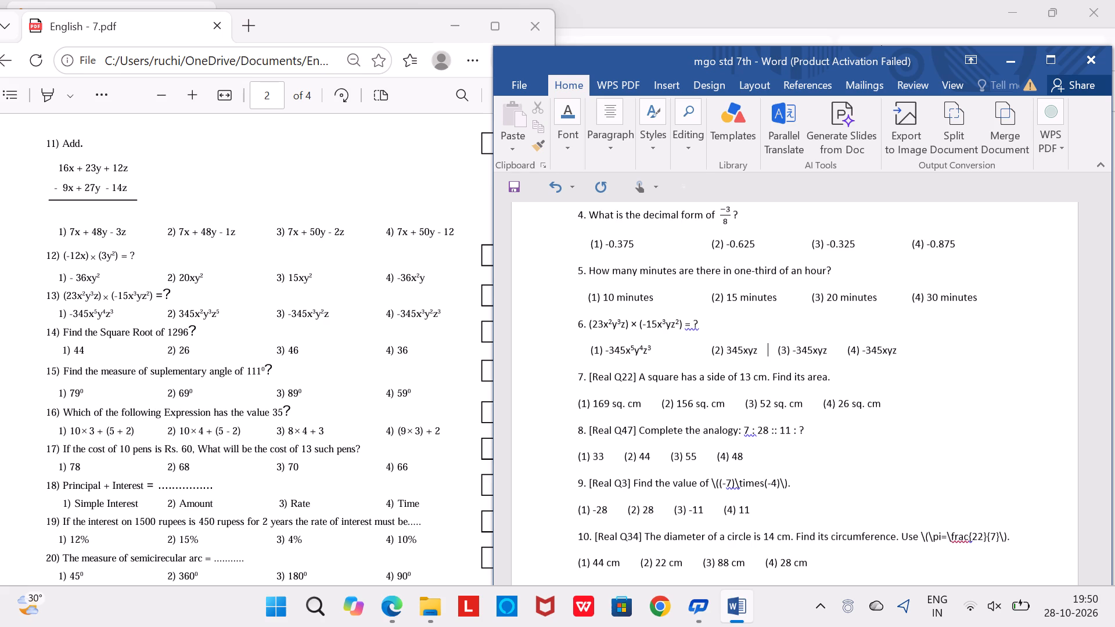
key(Right)
key(Tab)
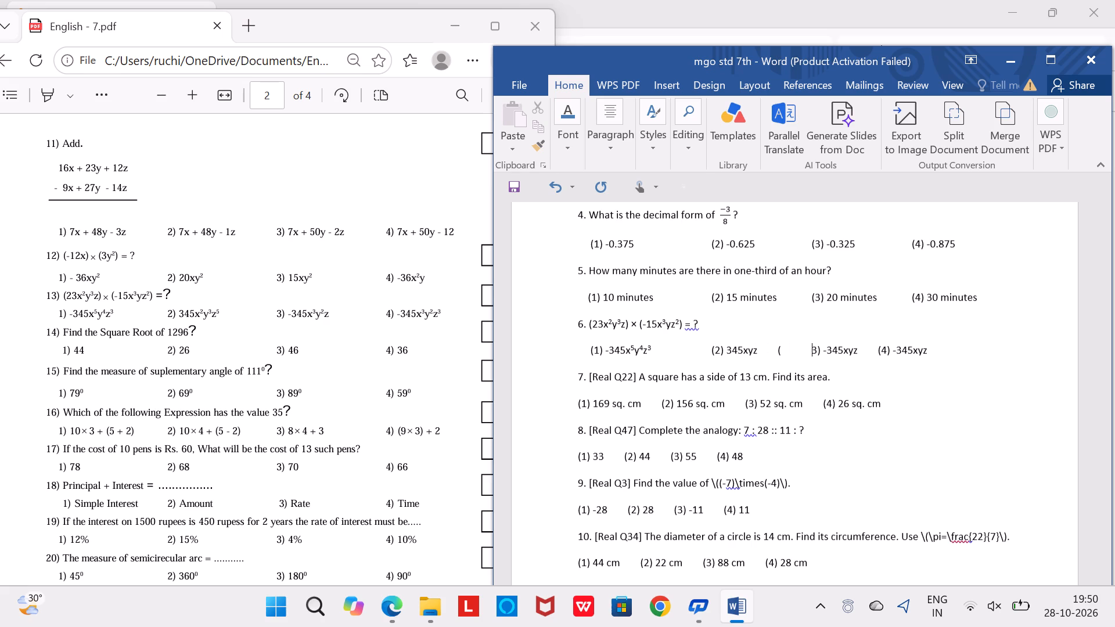
key(BackSpace)
key(Left)
key(Tab)
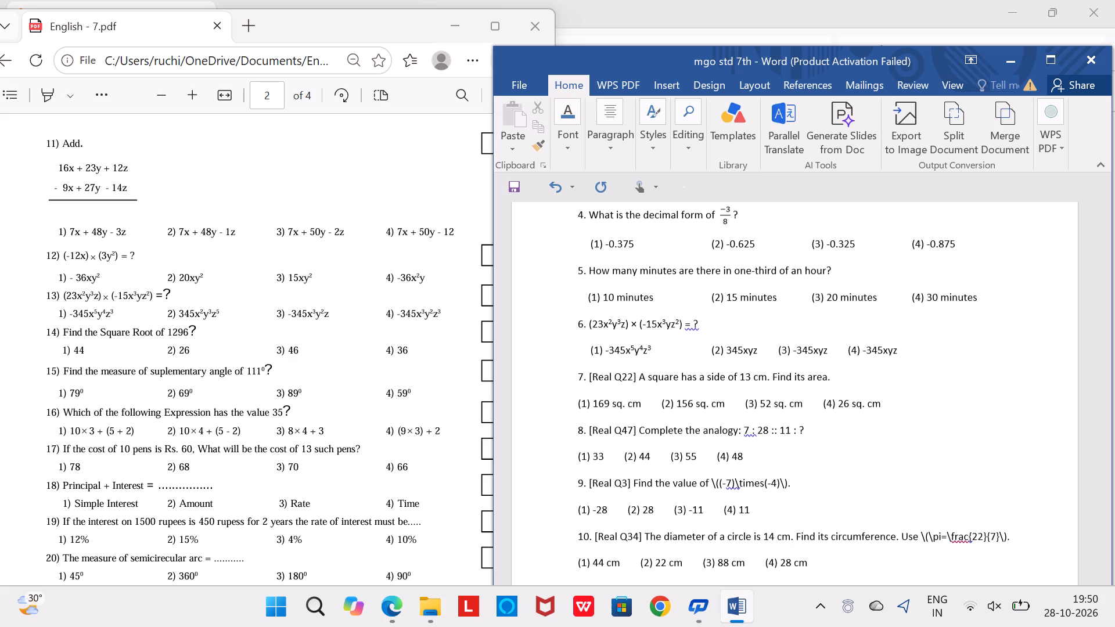
key(Tab)
Move question 6's option (4) across with a tab to line up with the fourth option column above.
key(Right)
key(Right)
key(Right)
key(Right)
key(Right)
key(Right)
key(Right)
key(Right)
key(Right)
key(Right)
key(Right)
key(Right)
key(Right)
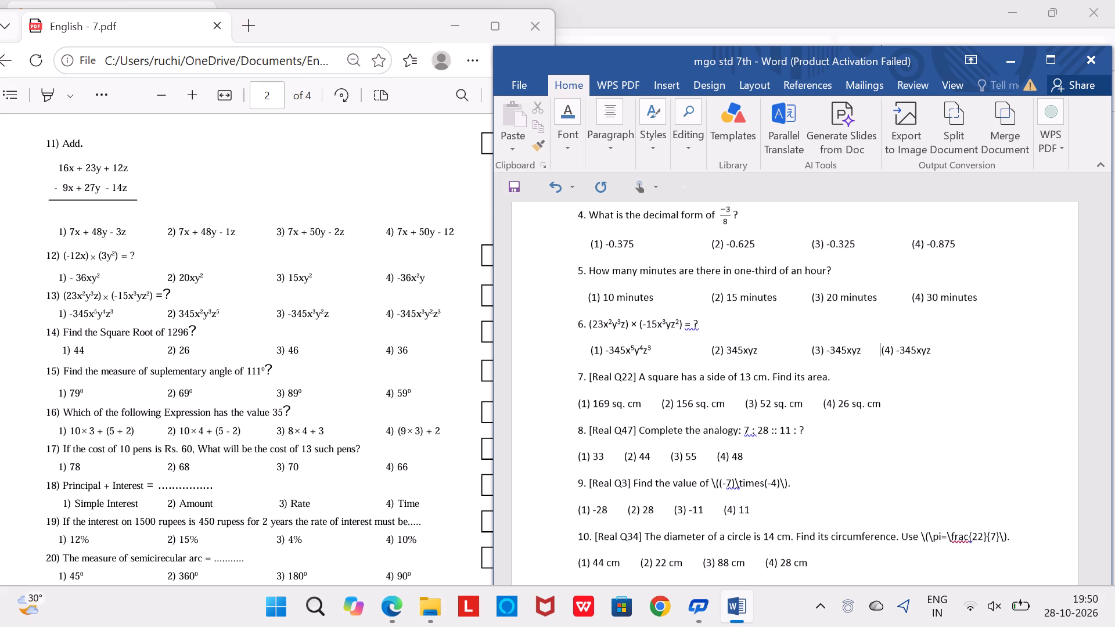
key(Right)
key(Left)
key(Tab)
Insert a space after the x in question 6's option (2) and switch on superscript right after the x.
key(Down)
key(Down)
key(Down)
key(Left)
key(Left)
key(Left)
key(Left)
key(Left)
key(Left)
key(Left)
key(Left)
key(Left)
key(Left)
key(Left)
key(Left)
key(Left)
key(Left)
key(Left)
key(Left)
key(Down)
key(Up)
key(Up)
key(Up)
key(Up)
key(Right)
key(space)
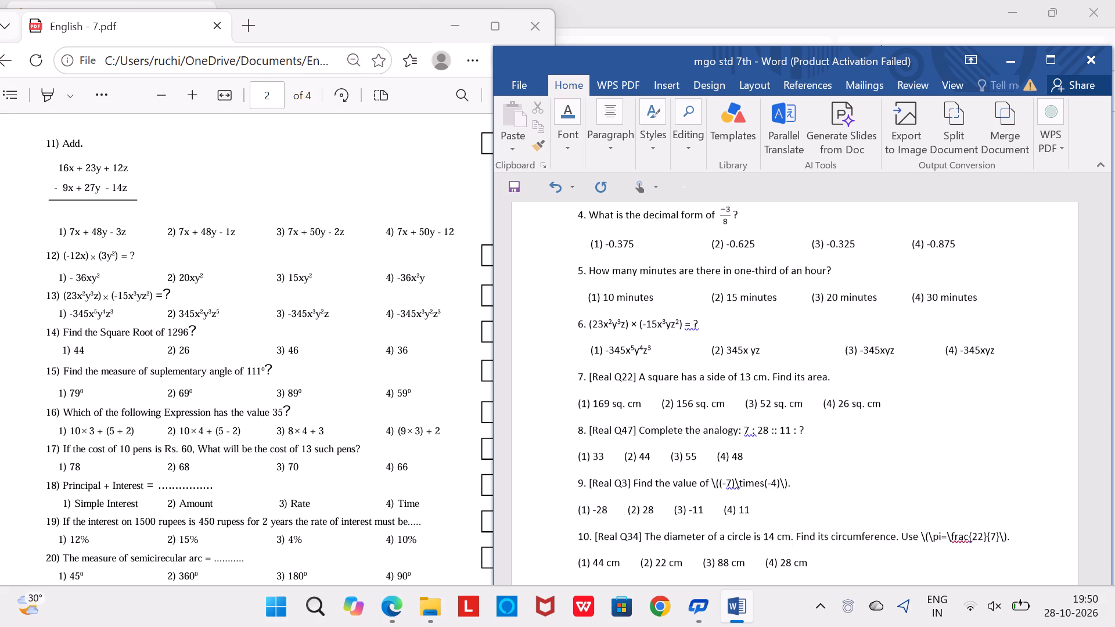
key(Left)
key(ctrl+shift+equal)
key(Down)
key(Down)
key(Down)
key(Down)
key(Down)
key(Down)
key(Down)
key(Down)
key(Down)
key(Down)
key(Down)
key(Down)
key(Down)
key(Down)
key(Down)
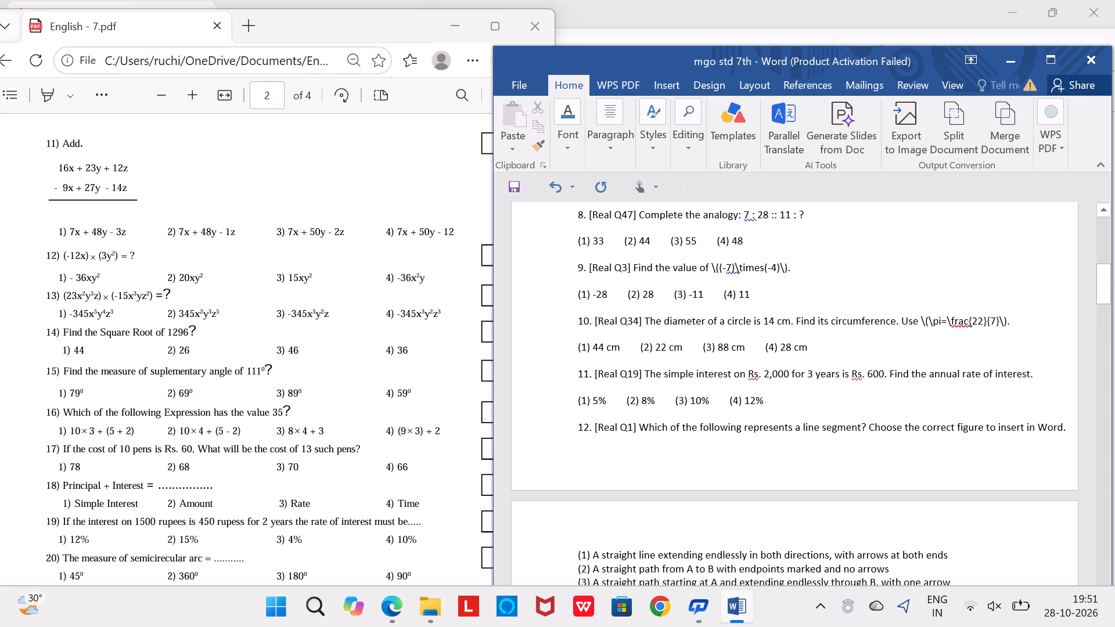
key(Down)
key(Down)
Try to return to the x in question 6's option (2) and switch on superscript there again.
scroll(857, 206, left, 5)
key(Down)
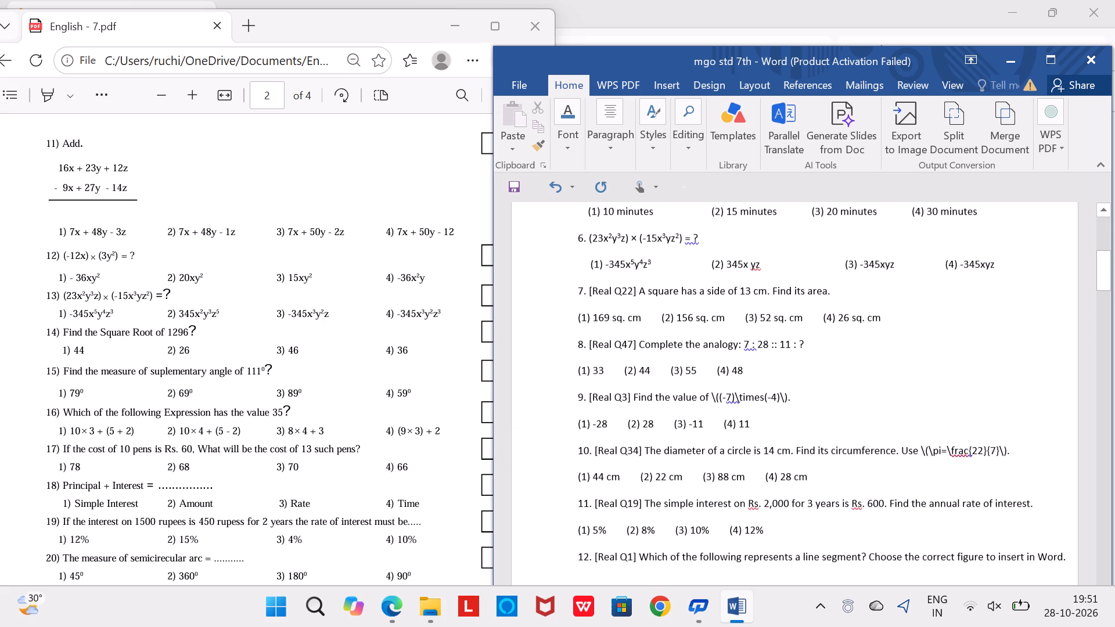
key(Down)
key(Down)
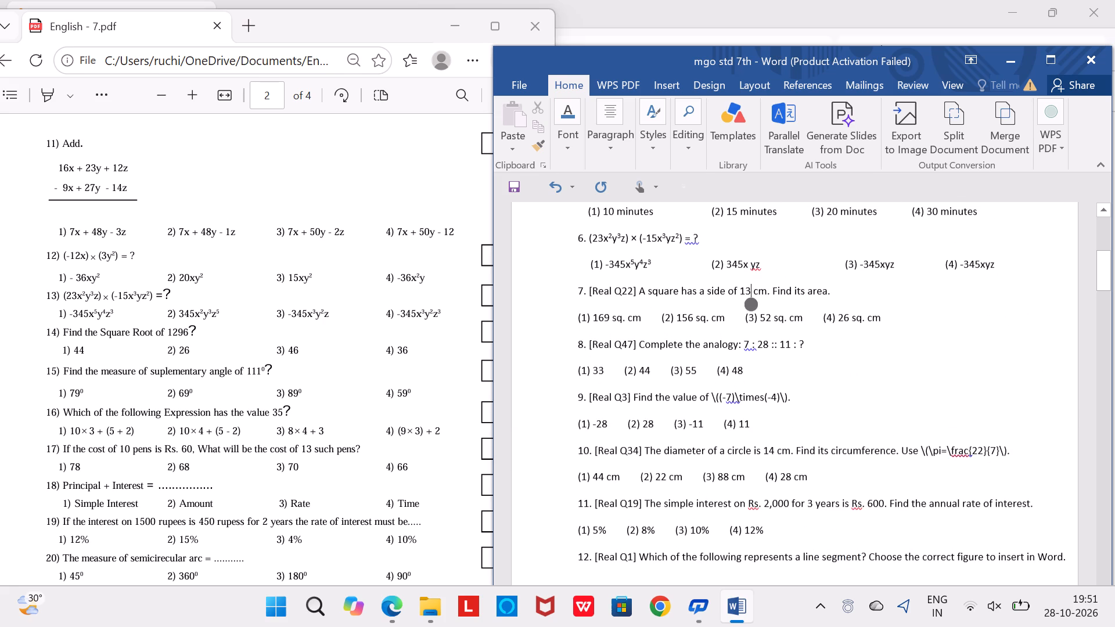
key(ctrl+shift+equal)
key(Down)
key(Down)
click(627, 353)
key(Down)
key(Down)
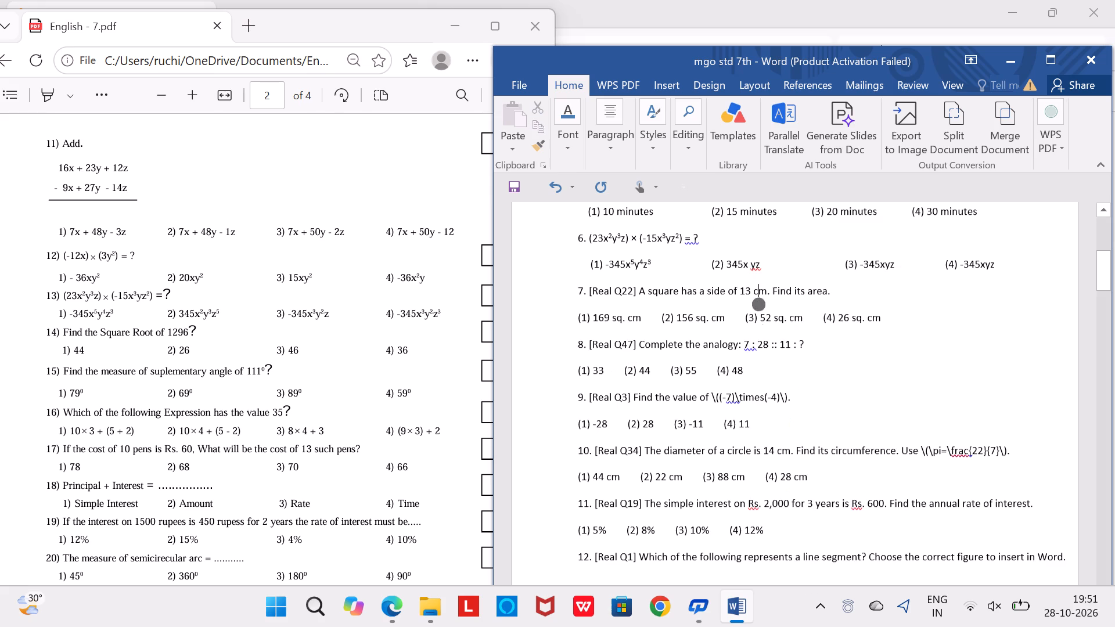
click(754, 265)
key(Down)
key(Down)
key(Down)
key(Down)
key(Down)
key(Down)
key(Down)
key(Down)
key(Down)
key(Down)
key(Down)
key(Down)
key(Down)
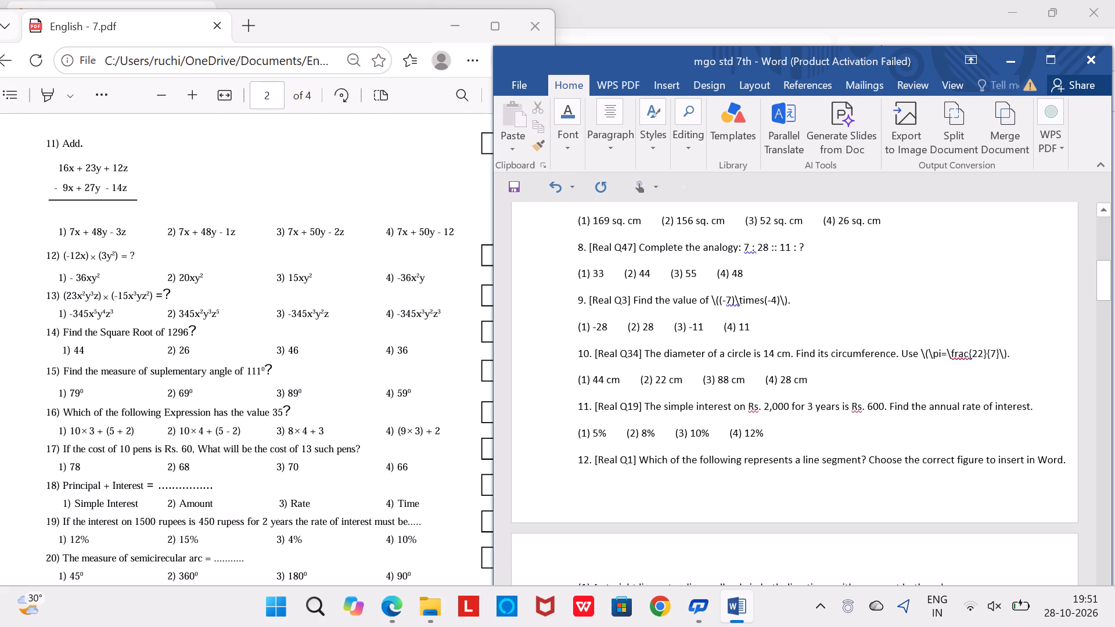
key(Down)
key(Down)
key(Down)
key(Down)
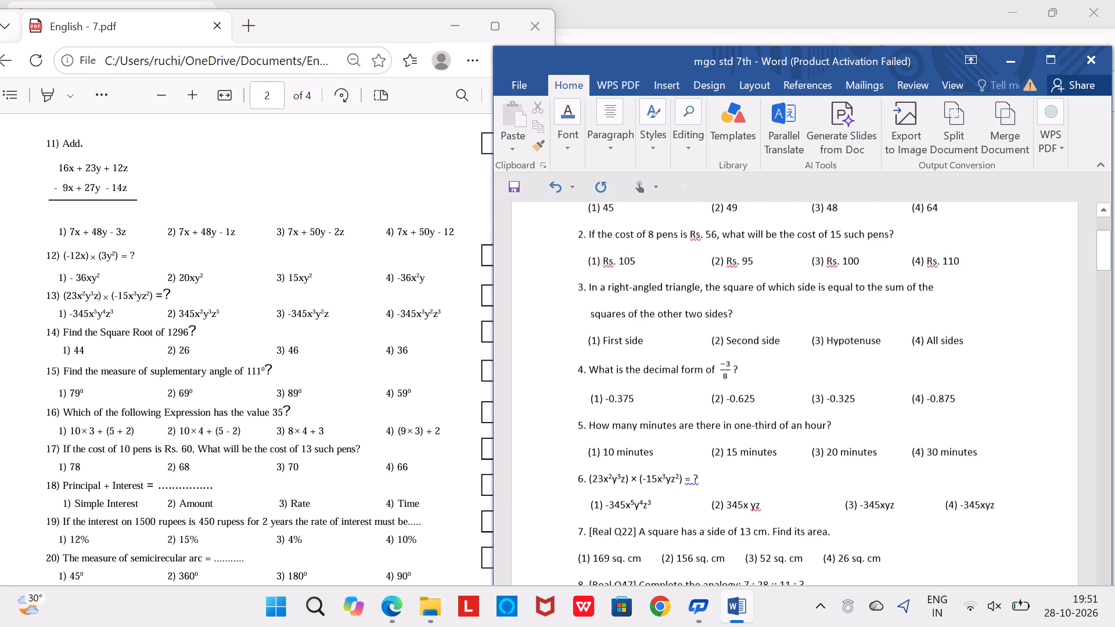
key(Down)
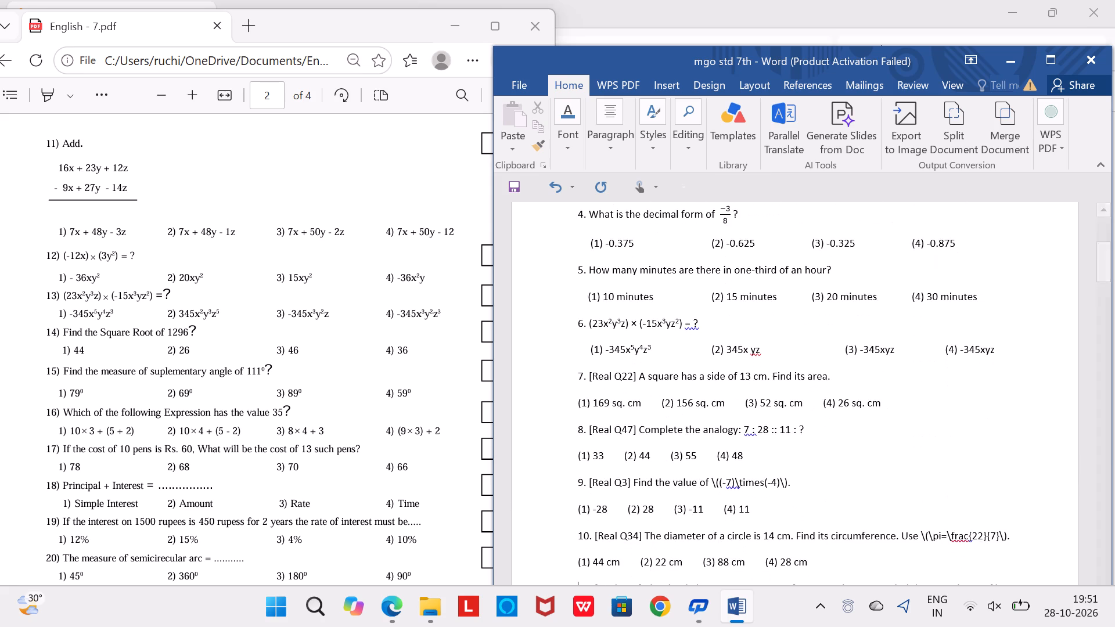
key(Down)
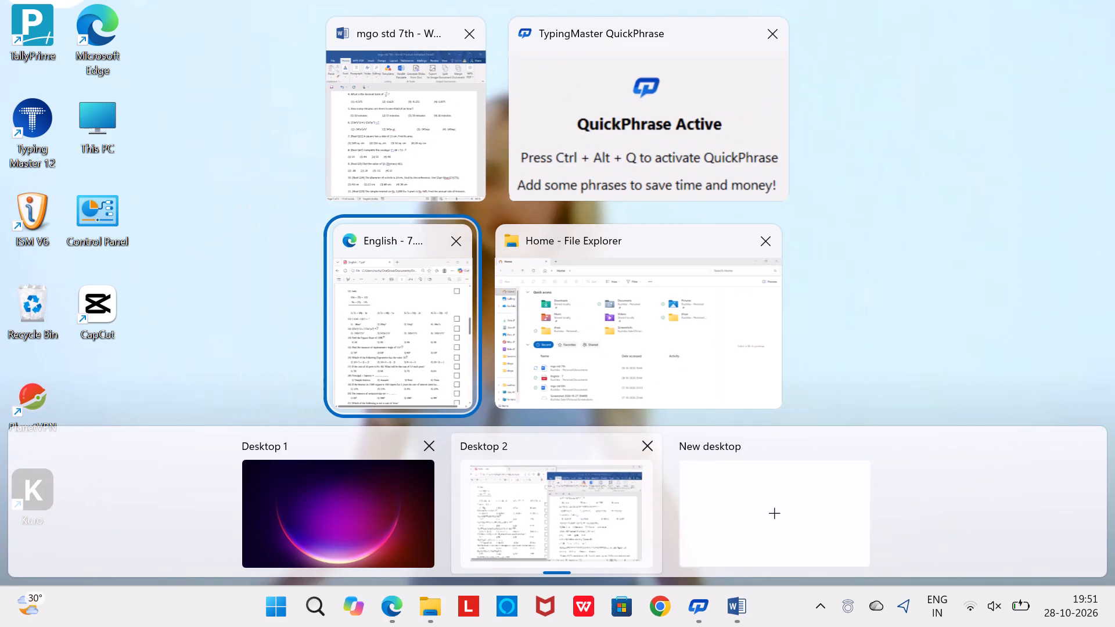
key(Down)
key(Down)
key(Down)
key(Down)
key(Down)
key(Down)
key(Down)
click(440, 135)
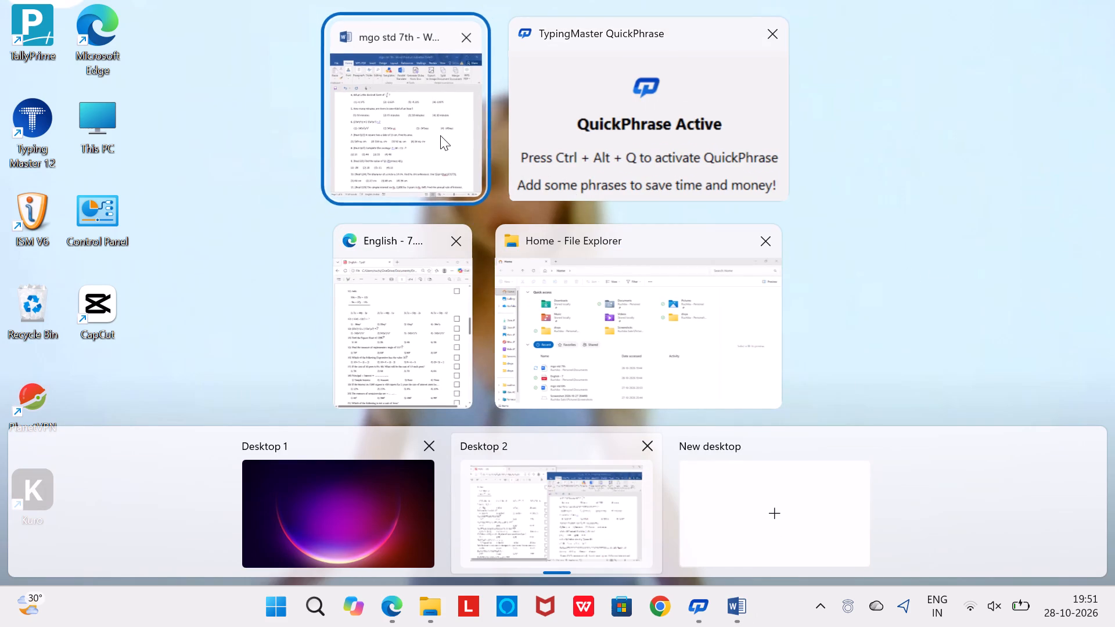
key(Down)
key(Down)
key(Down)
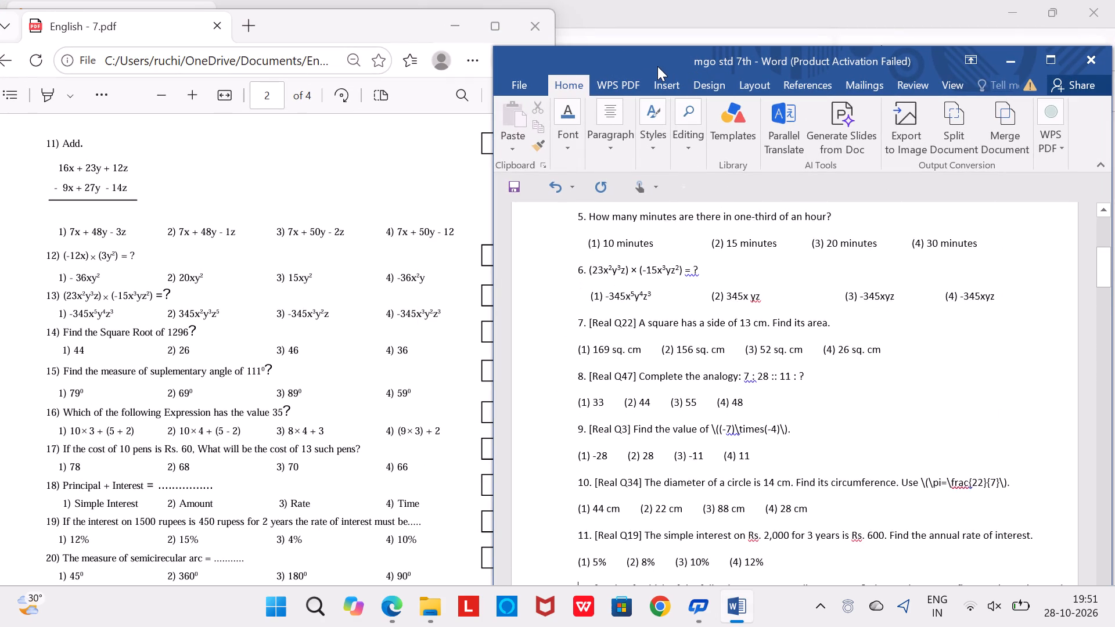
Move the Word document window upward and slightly over the PDF window.
drag(652, 64, 625, 30)
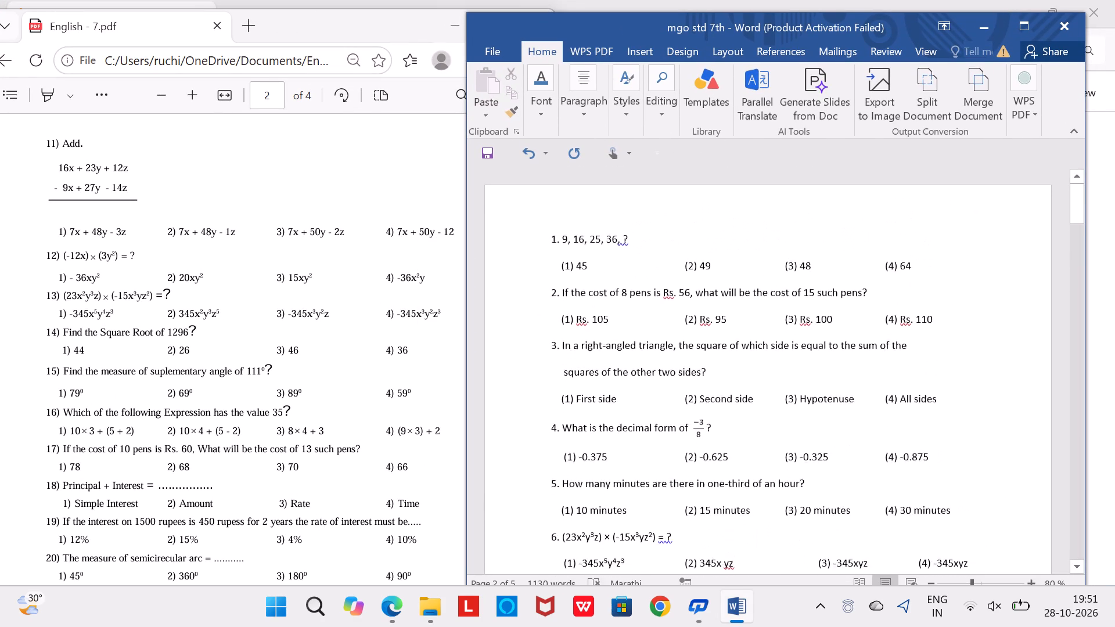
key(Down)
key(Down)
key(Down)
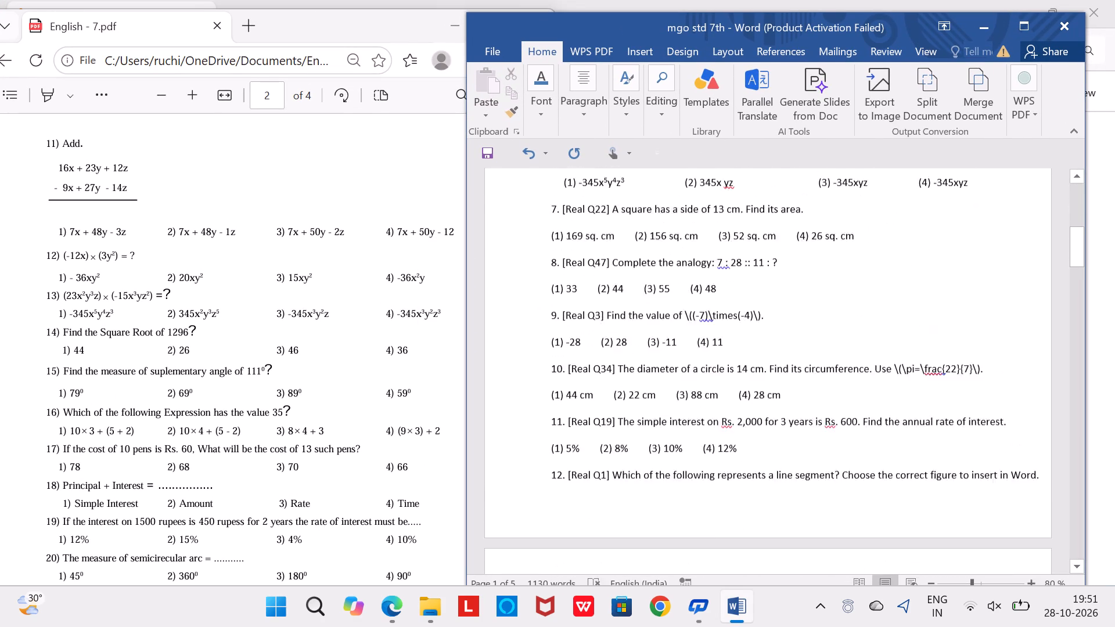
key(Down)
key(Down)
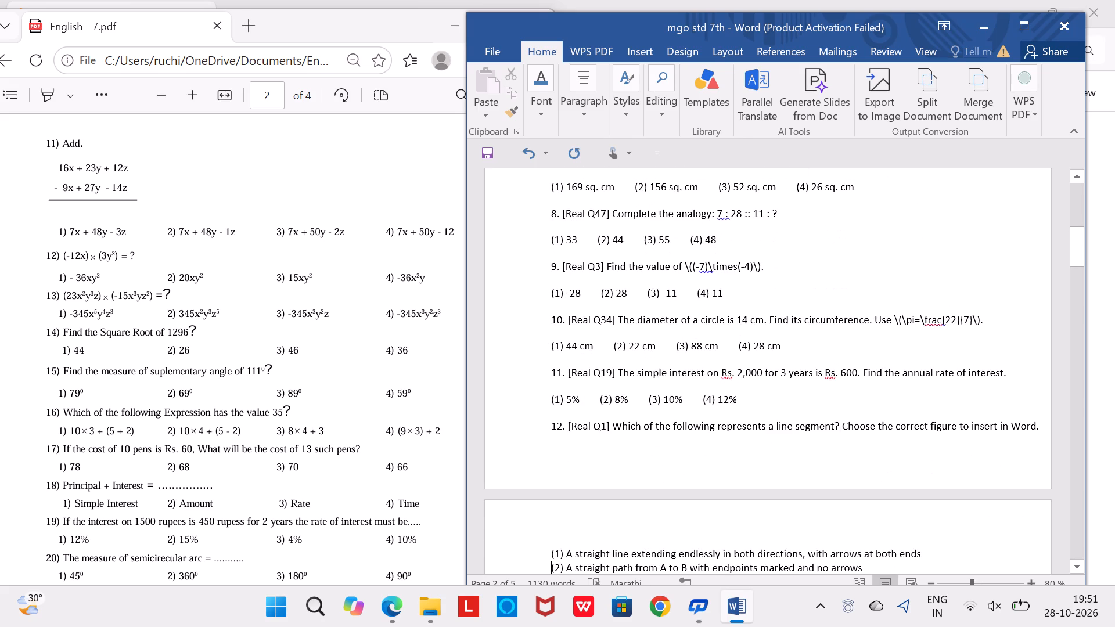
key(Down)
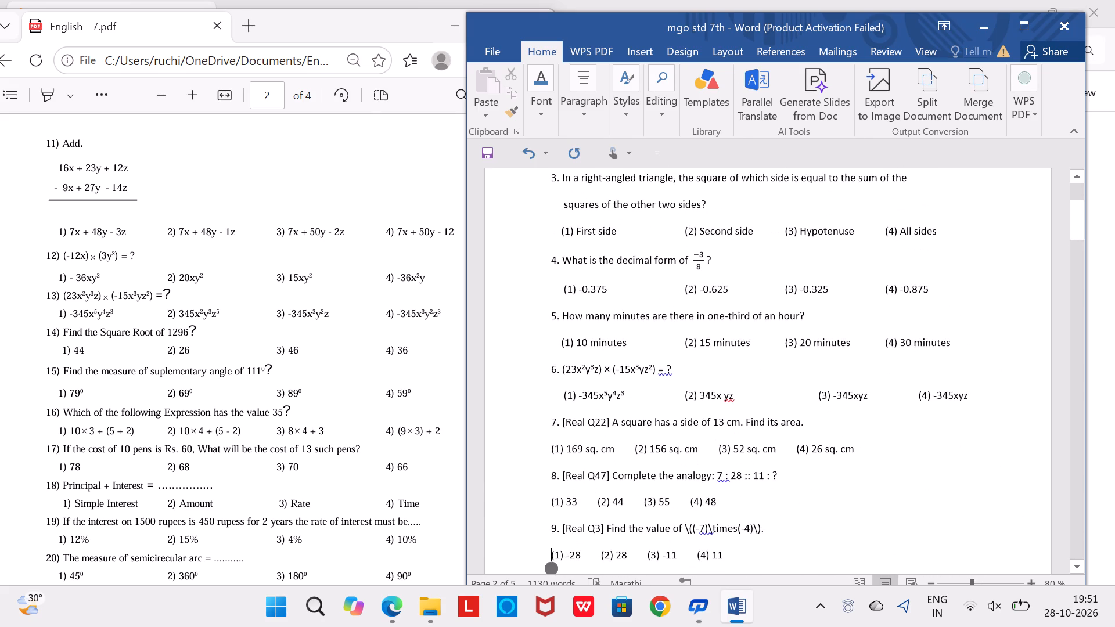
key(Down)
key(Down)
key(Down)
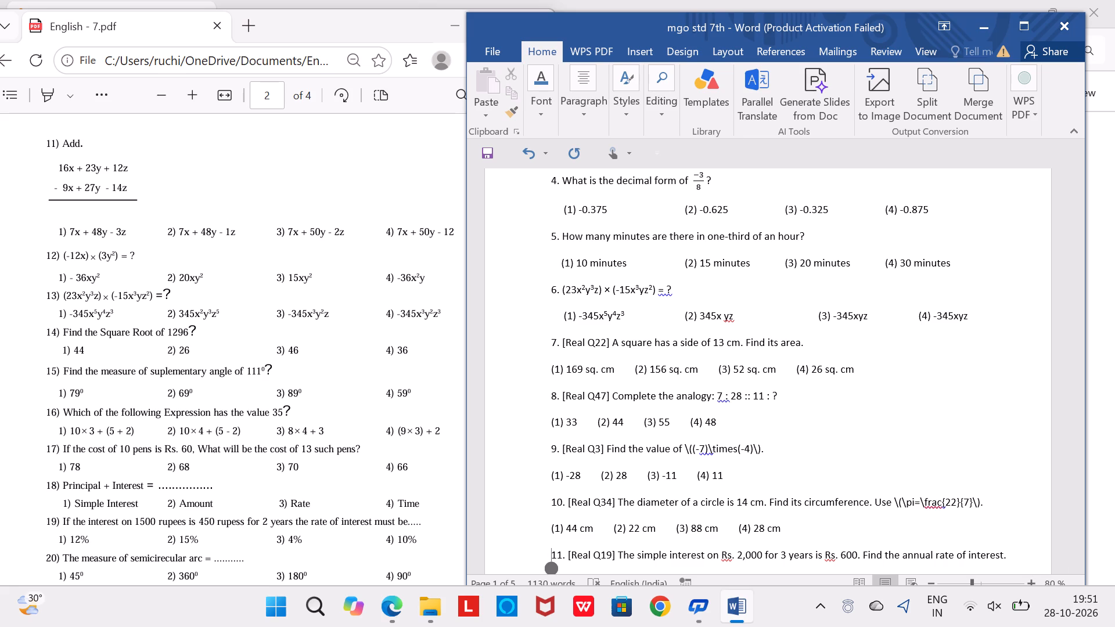
Add a superscript 2 right after the x in question 6's option (2).
key(Up)
key(Up)
key(Up)
key(Up)
key(Up)
key(Up)
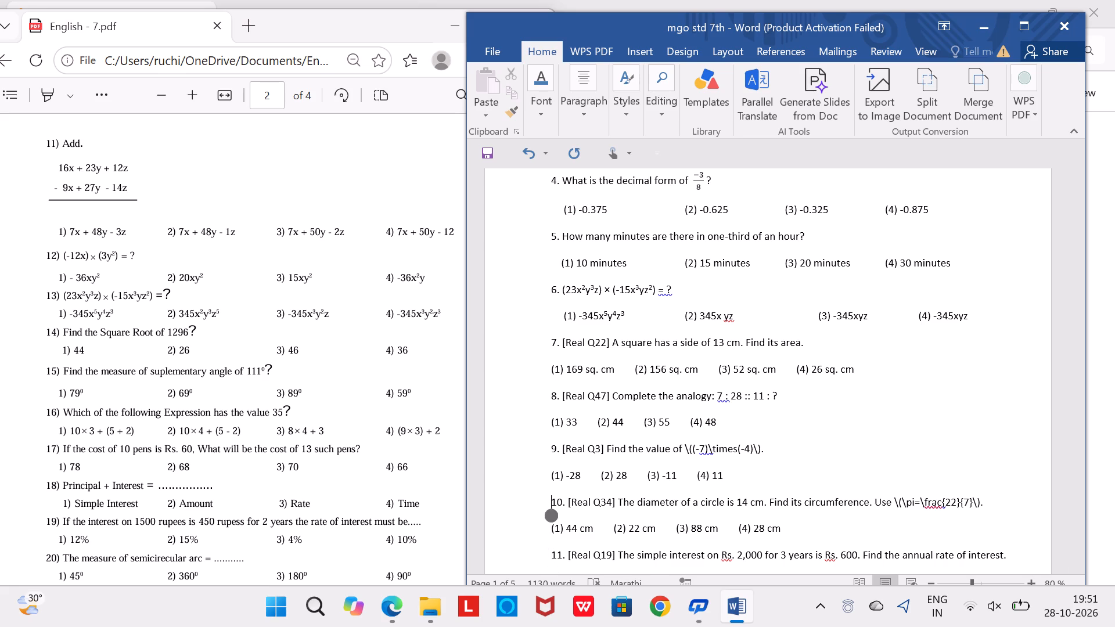
key(Up)
key(Up)
key(Up)
key(Up)
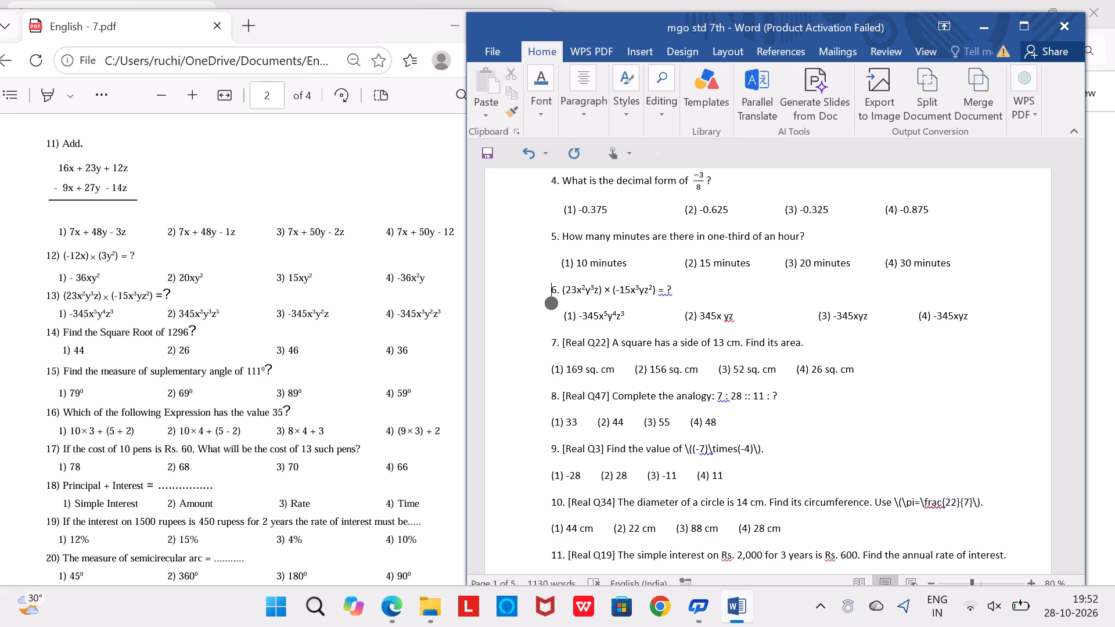
key(Down)
key(Right)
key(Right)
key(Right)
key(Right)
key(Right)
key(Right)
key(Right)
key(Right)
key(Right)
key(Right)
key(Right)
key(Right)
key(Right)
key(Right)
key(Right)
key(Right)
key(Right)
key(Right)
key(Right)
key(Right)
key(Right)
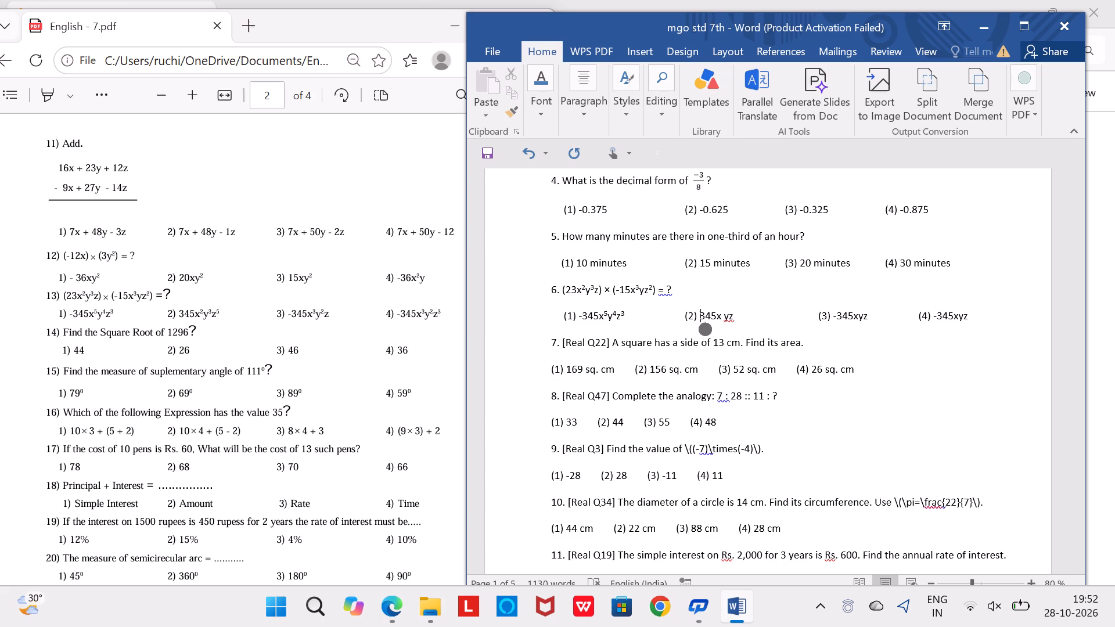
key(Right)
key(Right)
key(Right)
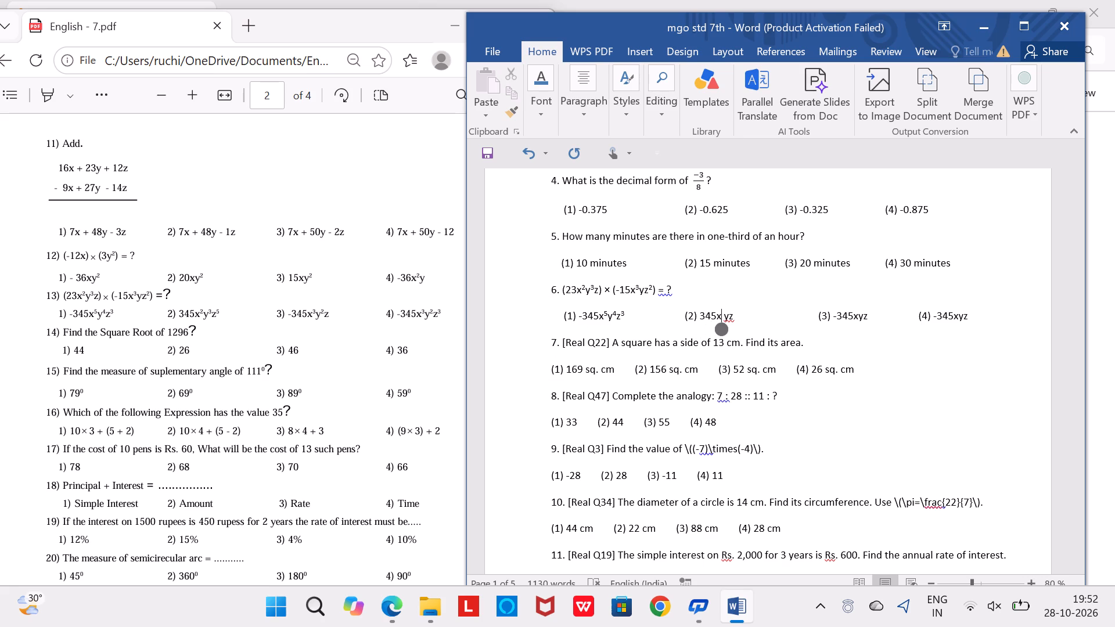
key(ctrl+shift+equal)
key(2)
Insert a space after the y in question 6's option (2) and give the y a superscript 3.
key(Right)
key(Right)
key(space)
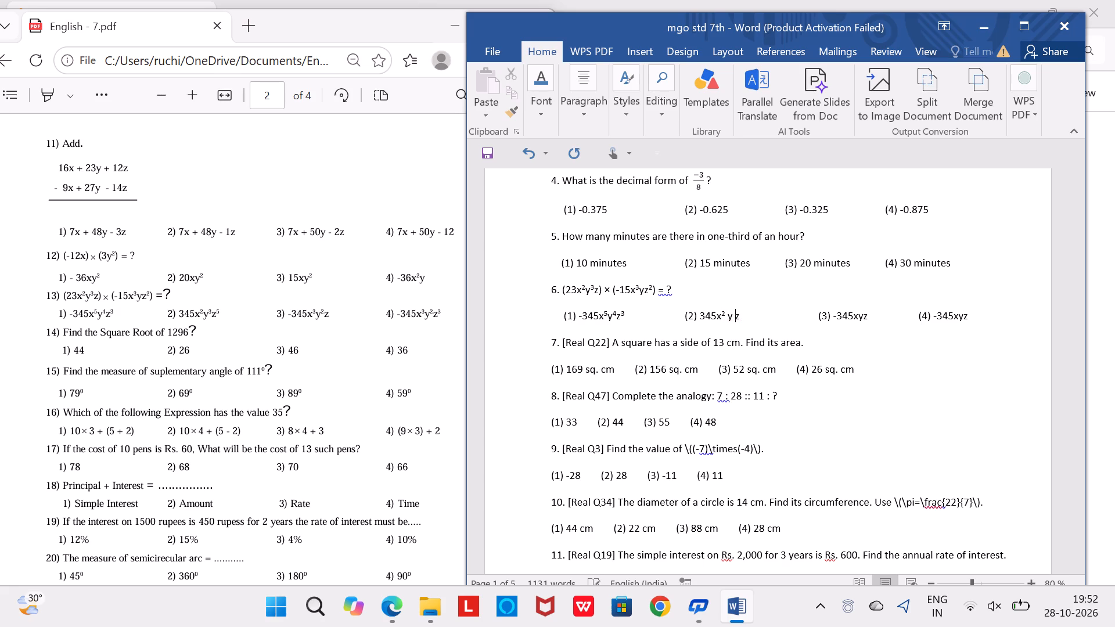
key(Left)
key(ctrl+shift+equal)
key(3)
Add a superscript 5 after the z in question 6's option (2).
key(Right)
key(Right)
key(ctrl+shift+equal)
key(5)
key(Right)
Delete the extra spaces before the z and the y in question 6's option (2) so it reads 345x²y³z⁵.
key(Left)
key(Left)
key(Left)
key(BackSpace)
key(Left)
key(Left)
key(BackSpace)
Remove the extra tab before question 6's option (3) to line up options (3) and (4) with the columns above.
key(Right)
key(Right)
key(Right)
key(Right)
key(Right)
key(Right)
key(Right)
key(Right)
key(Right)
key(Right)
key(Right)
key(Right)
key(Left)
key(Left)
key(Left)
key(Left)
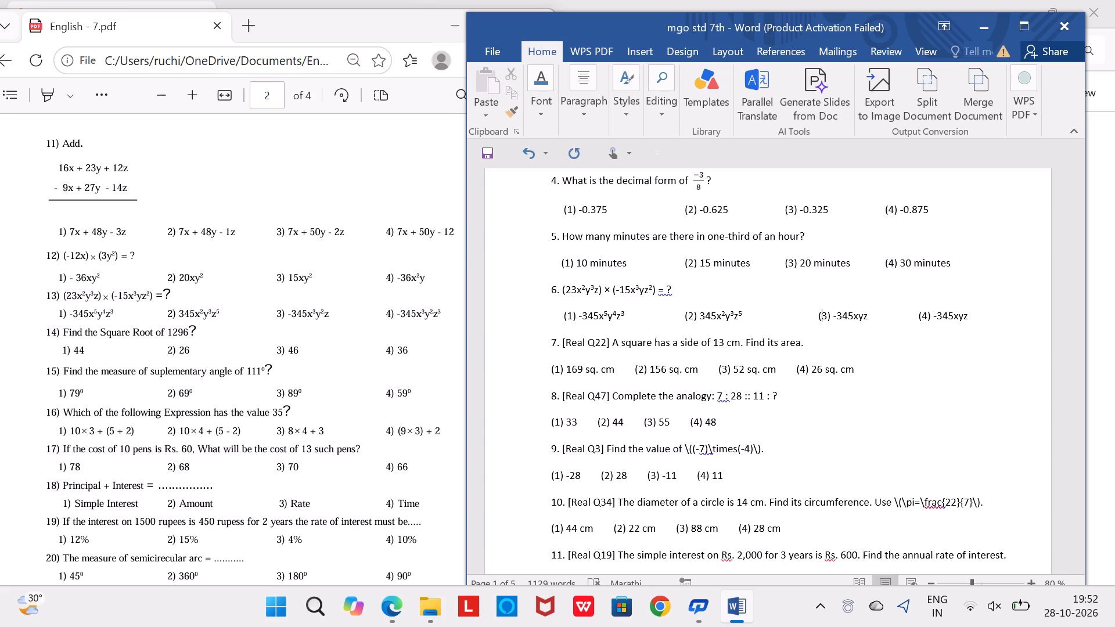
key(BackSpace)
Separate x, y and z with spaces in question 6's option (3) and add a superscript 3 right after the x.
key(Right)
key(Right)
key(Right)
key(Right)
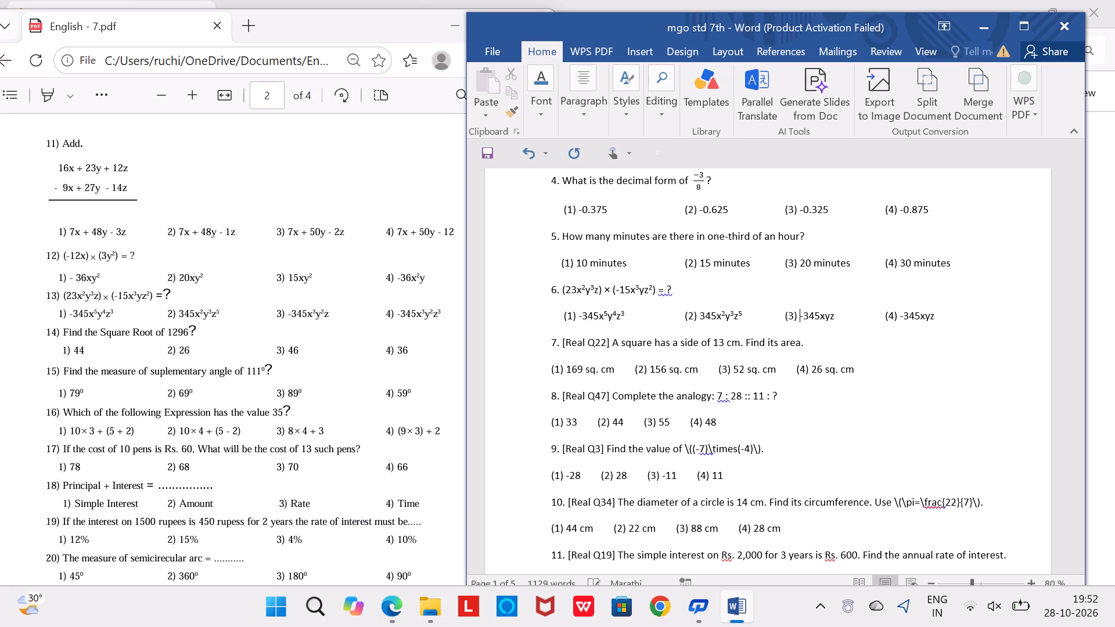
key(Right)
key(Right)
key(Right)
key(Right)
key(Right)
key(space)
key(Right)
key(space)
key(Left)
key(Left)
key(Left)
key(ctrl+shift+equal)
key(3)
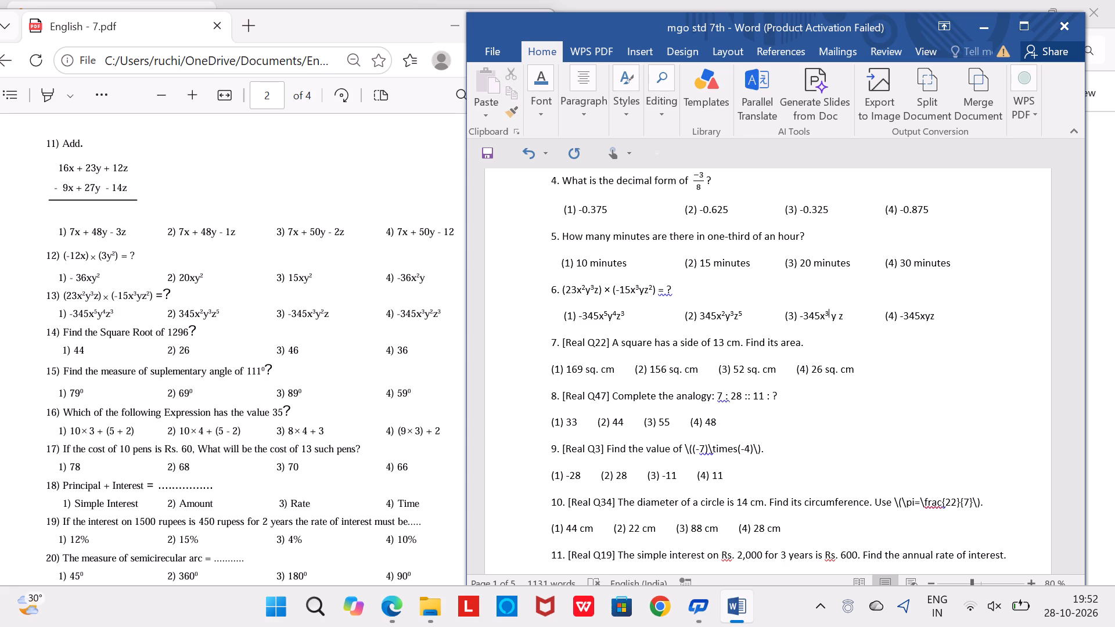
Add a superscript 2 right after the y in question 6's option (3).
key(Right)
key(Right)
key(ctrl+shift+equal)
key(2)
Separate x, y and z with spaces in question 6's option (4) and add a superscript 3 right after the x.
key(Right)
key(Right)
key(Right)
key(Right)
key(Right)
key(Right)
key(Right)
key(Right)
key(Right)
key(Right)
key(Right)
key(Right)
key(Right)
key(Right)
key(Right)
key(Left)
key(space)
key(Right)
key(space)
key(Left)
key(Left)
key(Left)
key(ctrl+shift+equal)
key(3)
Add a superscript 2 right after the y and a superscript 3 right after the z in question 6's option (4).
key(Right)
key(Right)
key(ctrl+shift+equal)
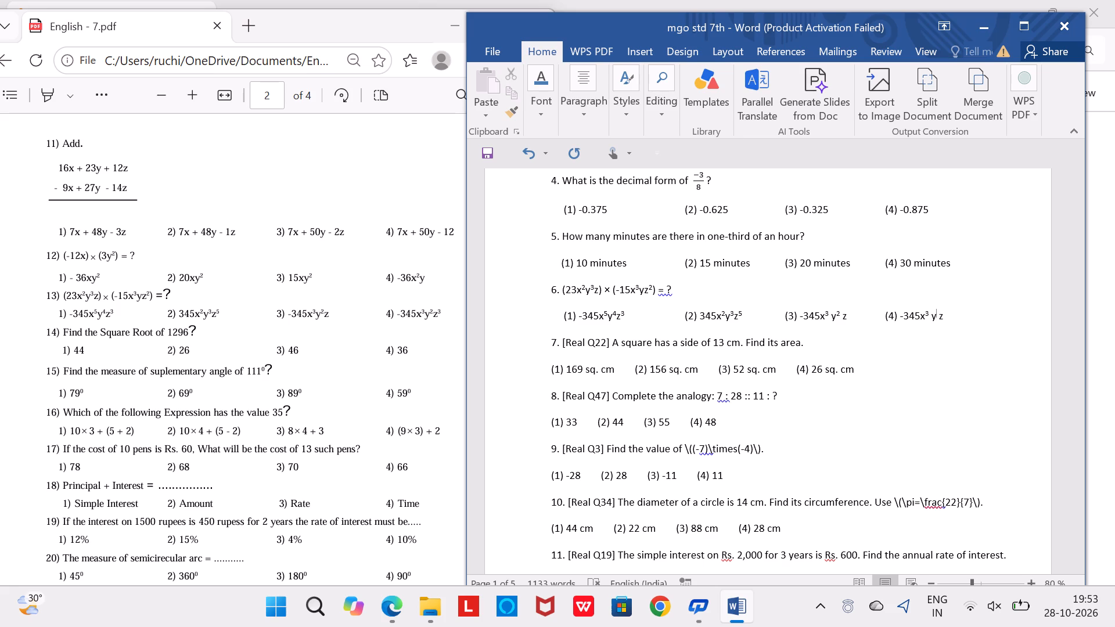
key(2)
key(Right)
key(Right)
key(ctrl+shift+equal)
key(3)
Remove the spaces between the x, y and z terms in question 6's option (4) so it reads -345x³y²z³.
key(Left)
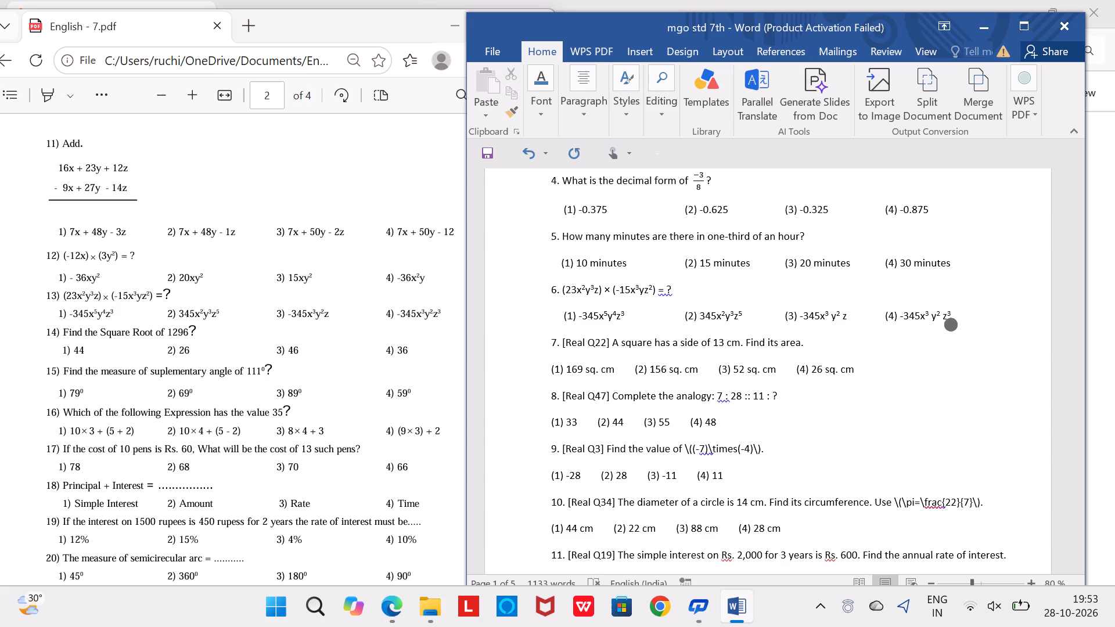
key(Right)
key(Right)
key(Right)
key(Right)
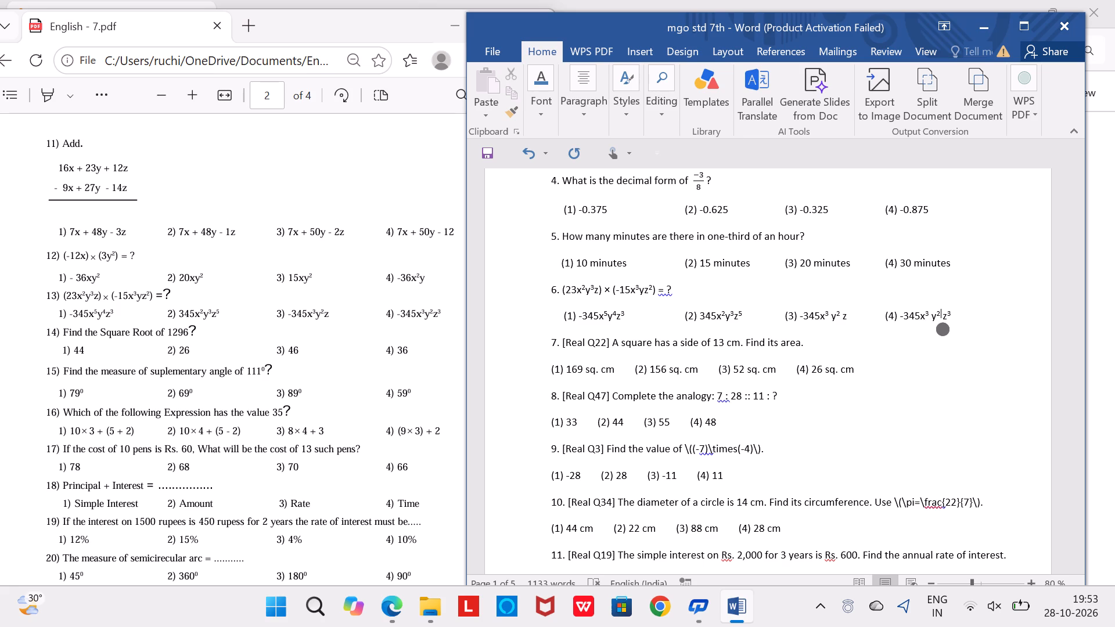
key(BackSpace)
key(Right)
key(Left)
key(Left)
key(Left)
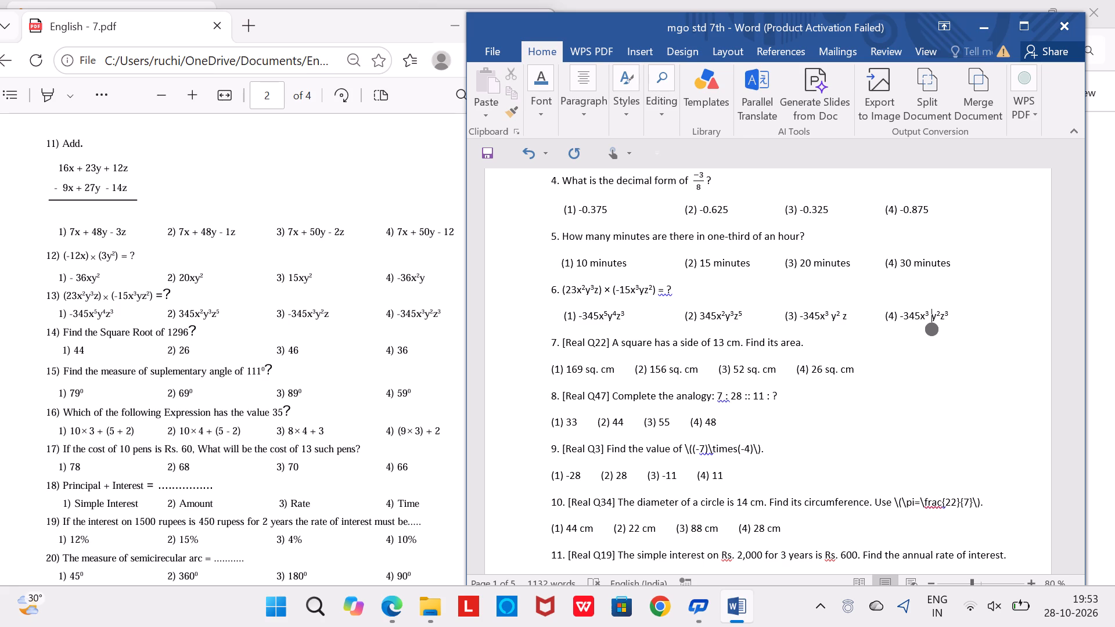
key(BackSpace)
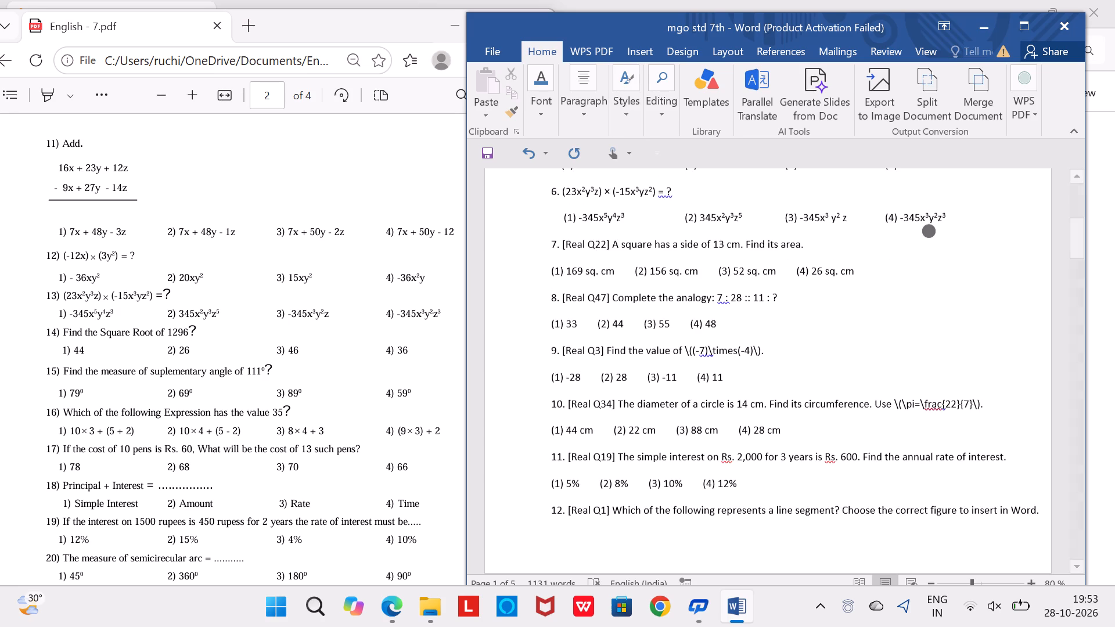
Delete the "[Real Q22]" tag from the start of question 7.
click(591, 243)
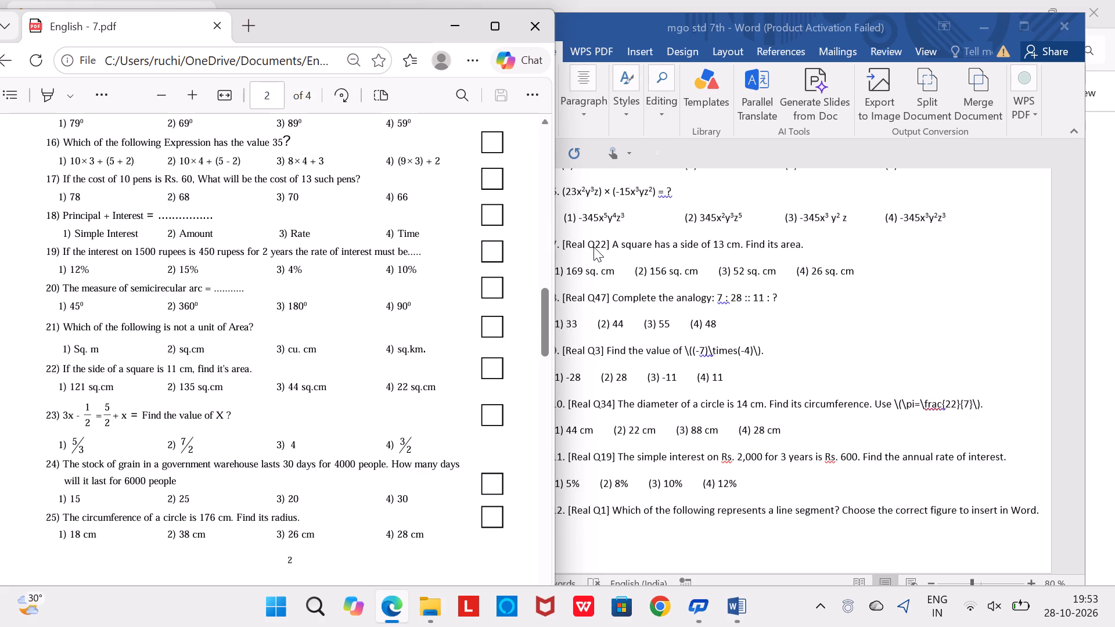
click(613, 246)
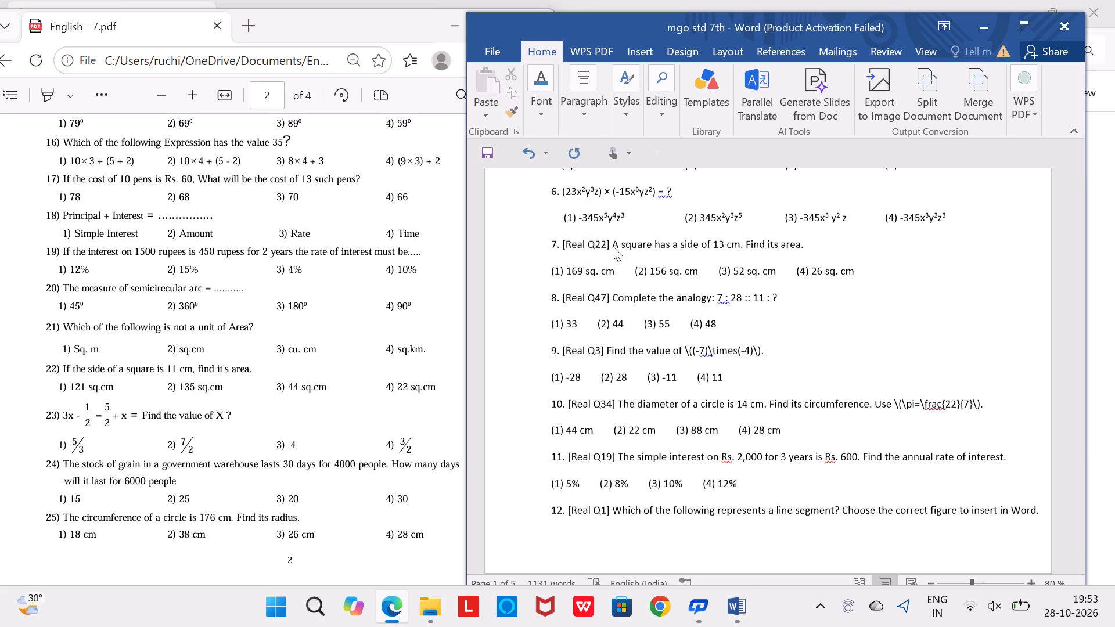
click(607, 246)
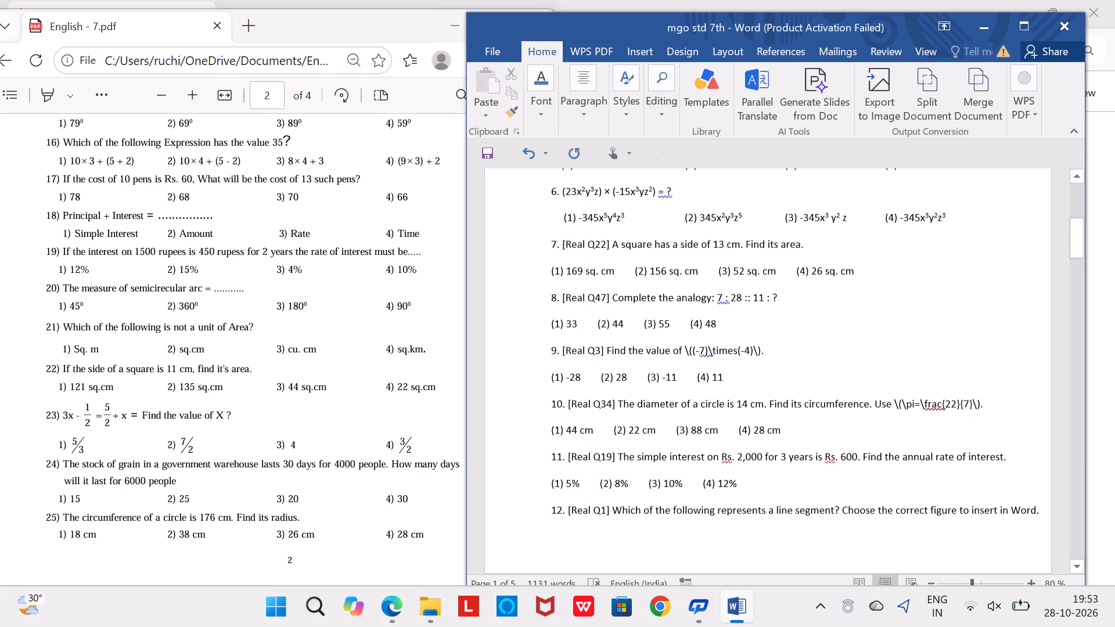
key(Right)
key(BackSpace)
key(BackSpace)
key(BackSpace)
key(BackSpace)
key(BackSpace)
key(BackSpace)
key(BackSpace)
key(BackSpace)
key(BackSpace)
key(BackSpace)
key(BackSpace)
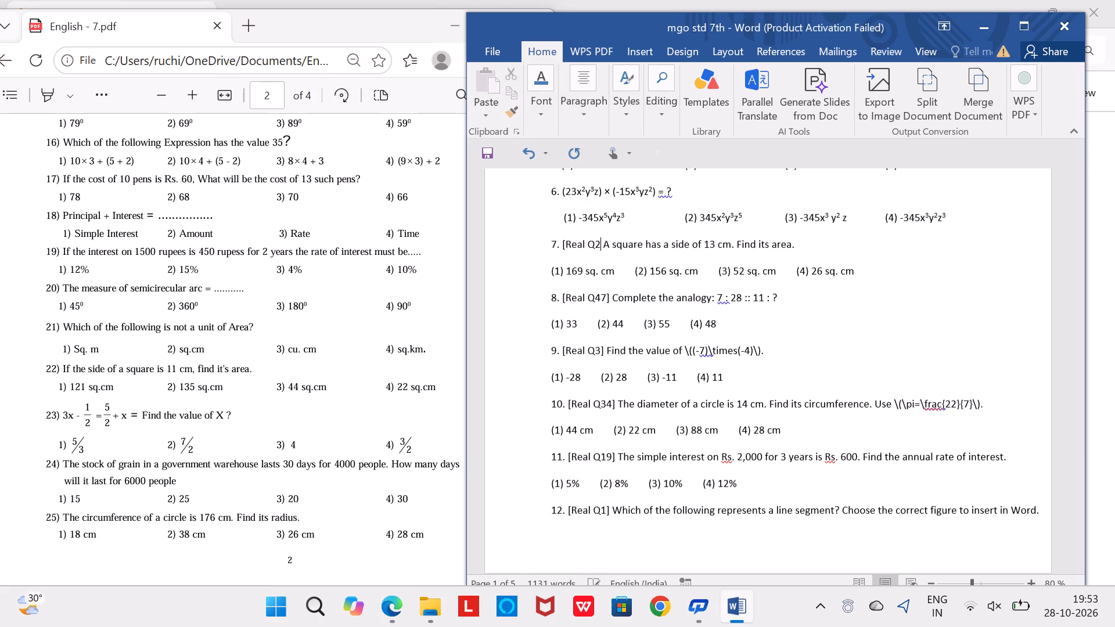
key(BackSpace)
key(BackSpace)
key(BackSpace)
key(BackSpace)
key(BackSpace)
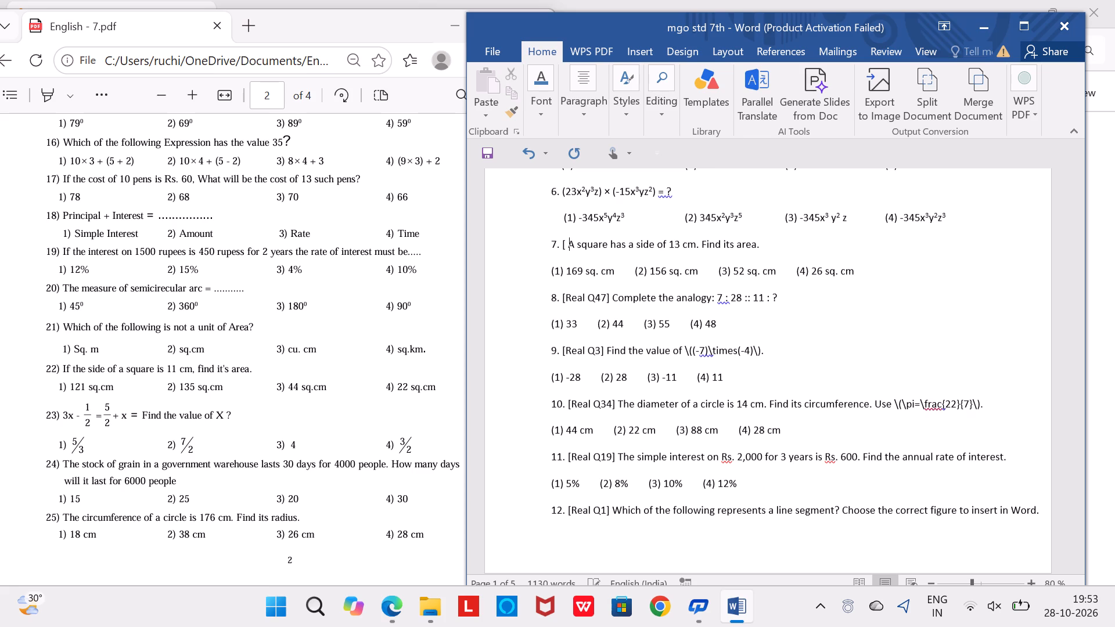
key(BackSpace)
Indent question 7's option (1) with spaces to line it up with option (1) of question 6.
key(Down)
key(Left)
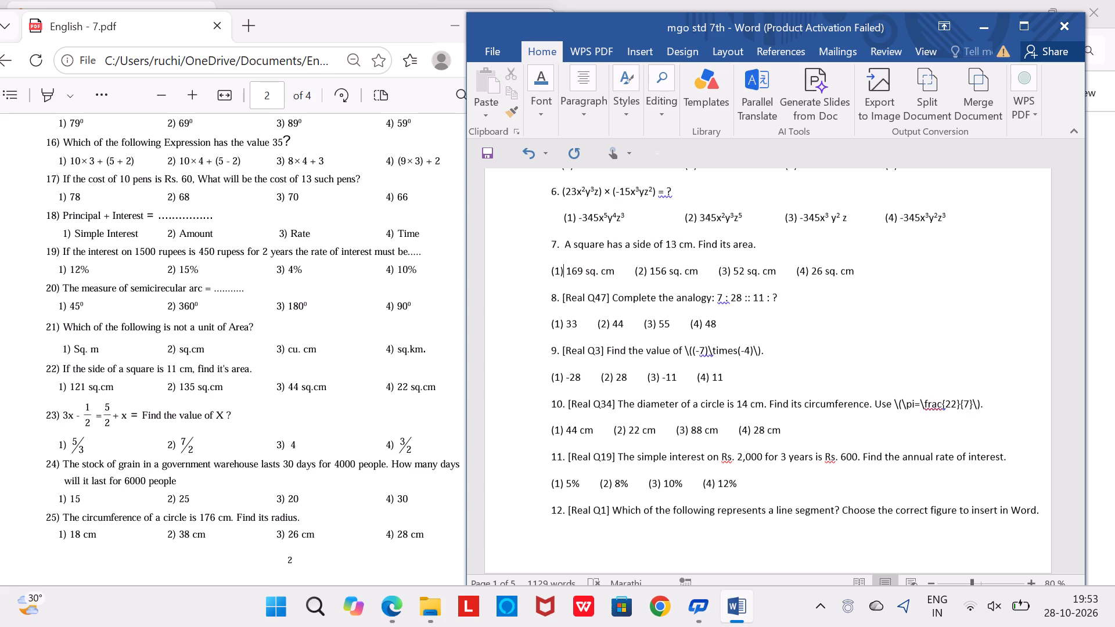
key(Left)
key(Left)
key(space)
key(space)
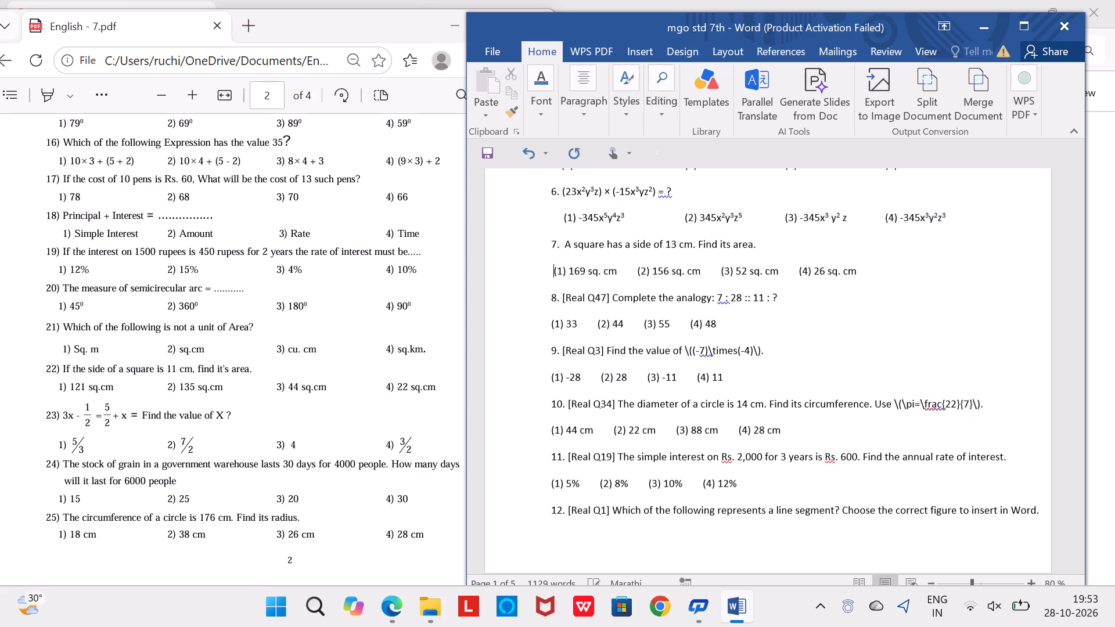
key(space)
key(space)
key(space)
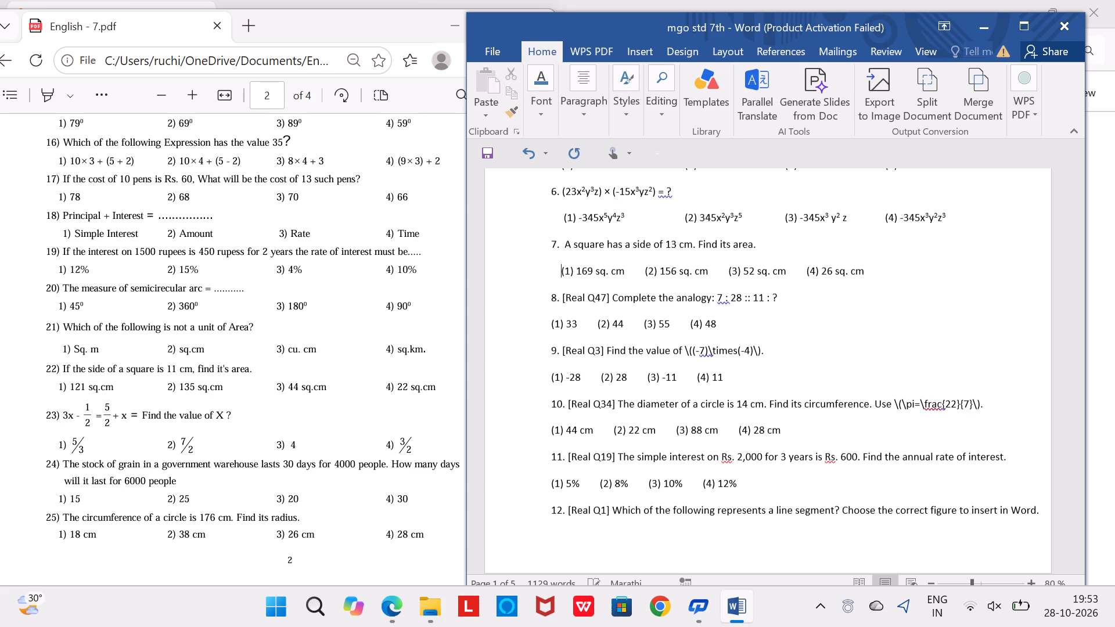
key(space)
key(BackSpace)
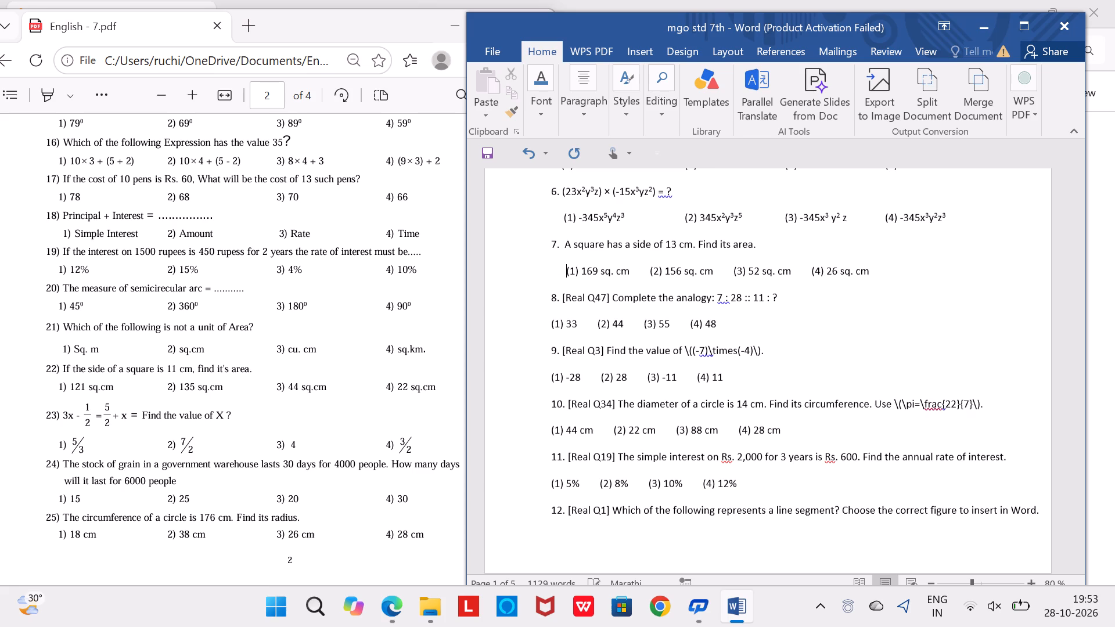
Insert two tabs before question 7's option (2) to line it up with option (2) of question 6.
key(Right)
key(Right)
key(Right)
key(Right)
key(Right)
key(Right)
key(Right)
key(Right)
key(Right)
key(Right)
key(Right)
key(Right)
key(Right)
key(Right)
key(Right)
key(Right)
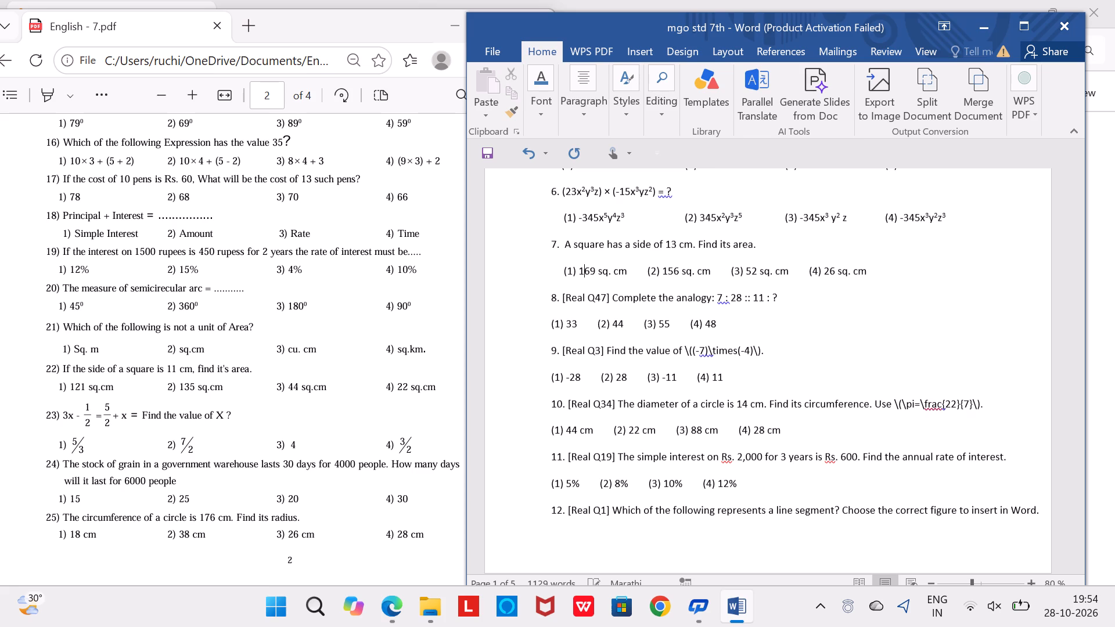
key(Right)
key(Right)
key(Right)
key(Right)
key(Right)
key(Right)
key(Right)
key(Right)
key(Right)
key(Right)
key(Right)
key(Tab)
key(Tab)
Insert one tab before question 7's option (3) to line it up with option (3) of question 6.
key(Right)
key(Right)
key(Right)
key(Right)
key(Right)
key(Right)
key(Right)
key(Right)
key(Right)
key(Right)
key(Right)
key(Right)
key(Right)
key(Right)
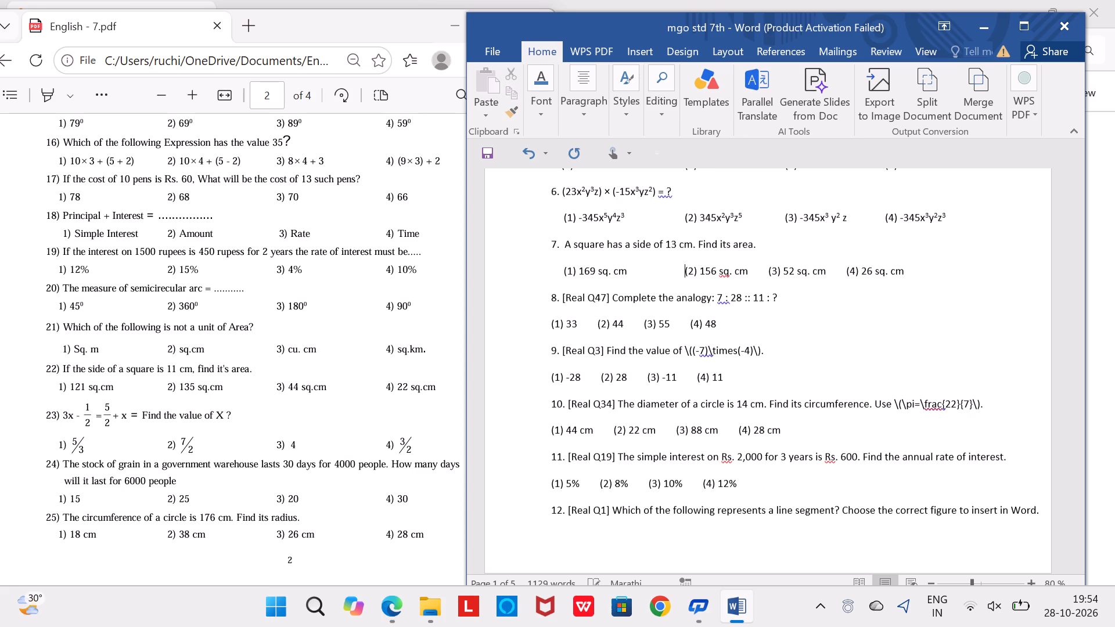
key(Right)
key(Right)
key(Right)
key(Right)
key(Right)
key(Right)
key(Right)
key(Right)
key(Right)
key(Tab)
key(Left)
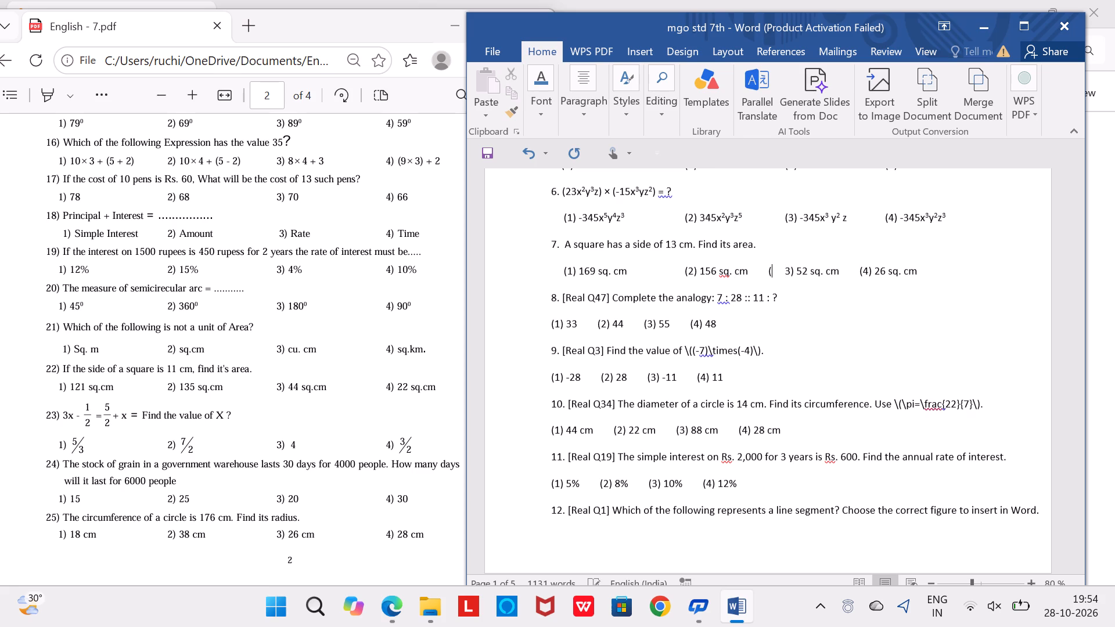
key(Right)
key(BackSpace)
key(Left)
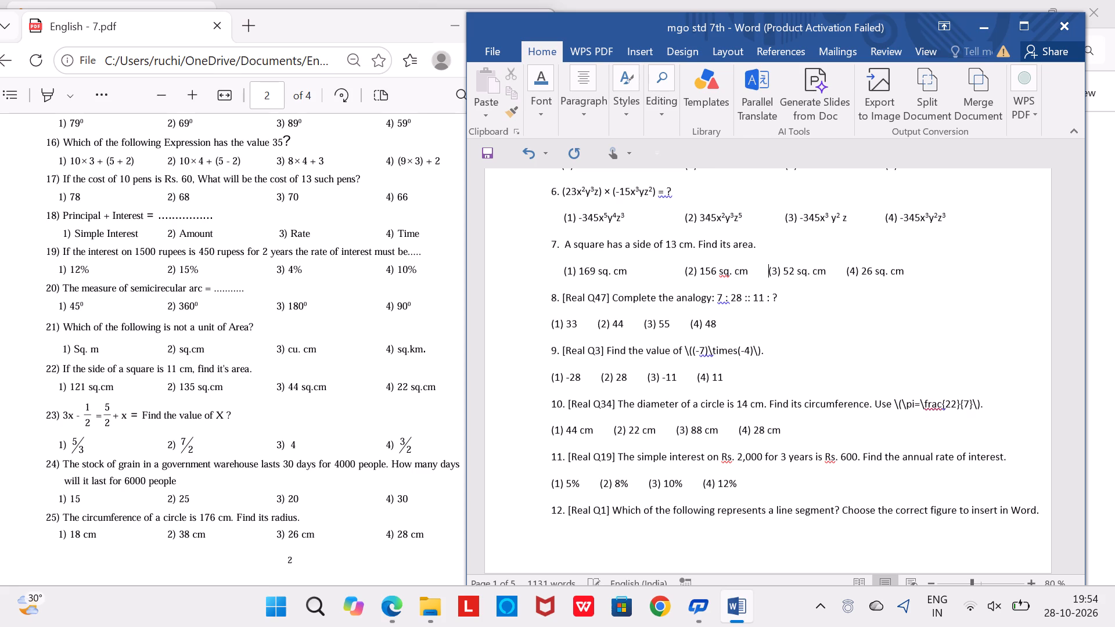
key(Tab)
key(Right)
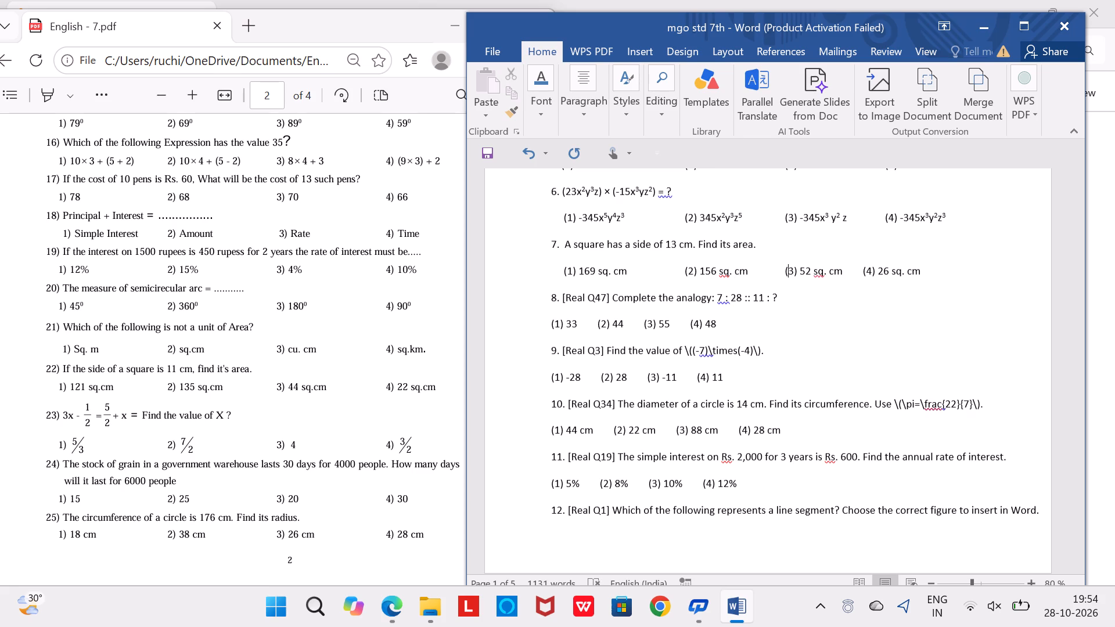
Add tab spacing before question 7's option (4) to line it up with option (4) of question 6.
key(Down)
key(Right)
key(Right)
key(Up)
key(Up)
key(Up)
key(Down)
key(Right)
key(Right)
key(Right)
key(Right)
key(Right)
key(Right)
key(Right)
key(Right)
key(Right)
key(Right)
key(Right)
key(Right)
key(Right)
key(Right)
key(Right)
key(Right)
key(Right)
key(Right)
key(Right)
key(Right)
key(Tab)
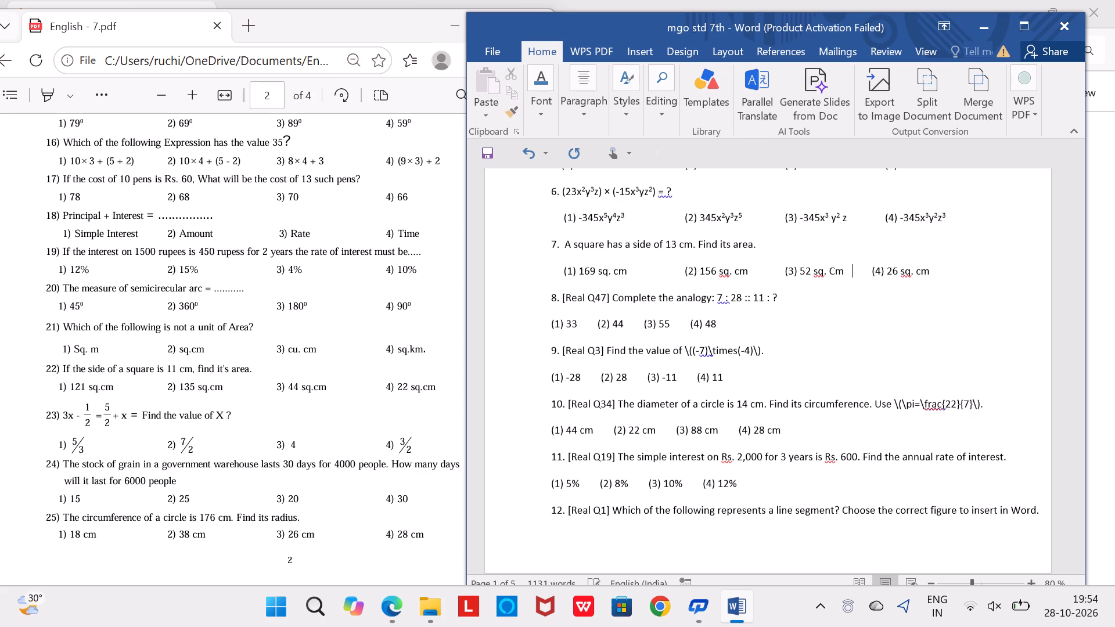
key(Tab)
key(Left)
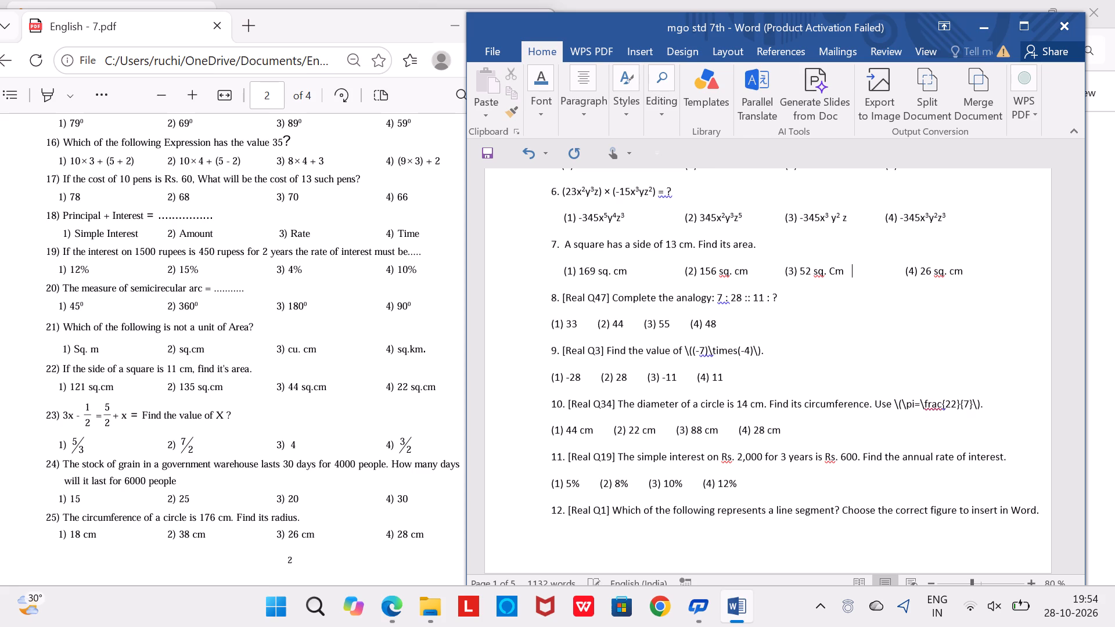
key(BackSpace)
key(Right)
key(Right)
key(Right)
key(Right)
key(Right)
key(Right)
key(Right)
key(Right)
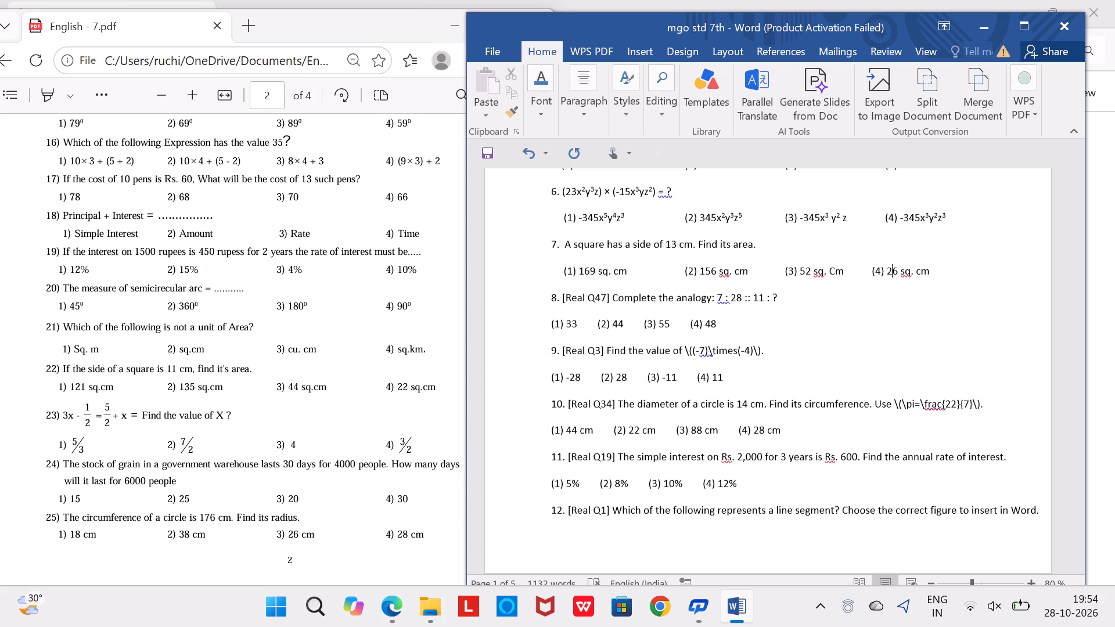
key(Left)
key(Left)
key(Left)
key(Left)
key(Left)
key(Tab)
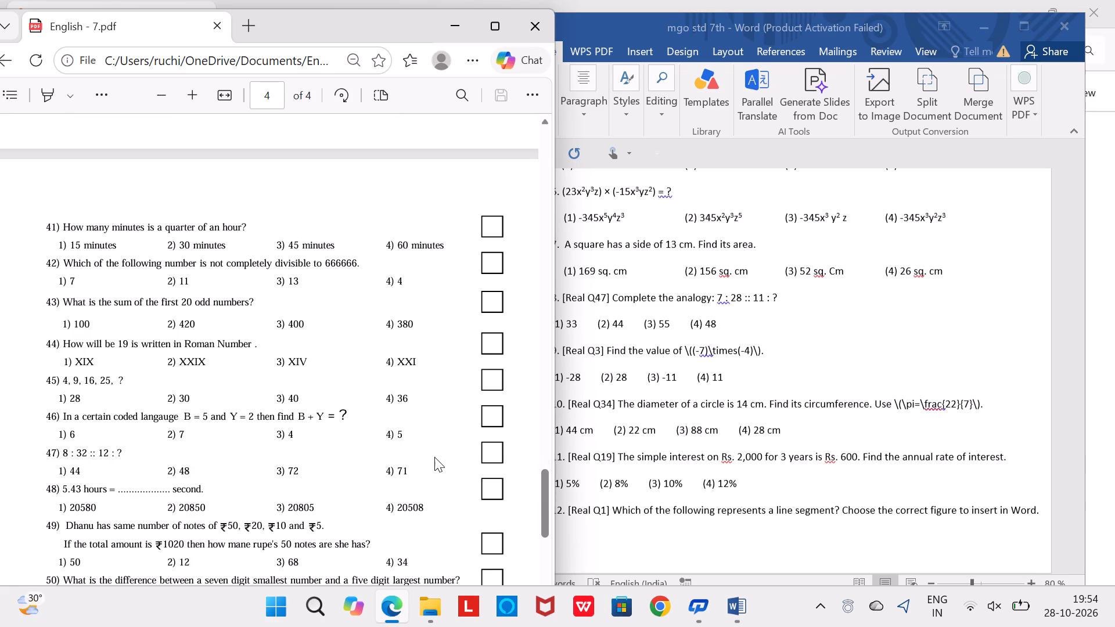
Switch to the Word document and delete the source tag [Real Q47] from question 8.
click(679, 333)
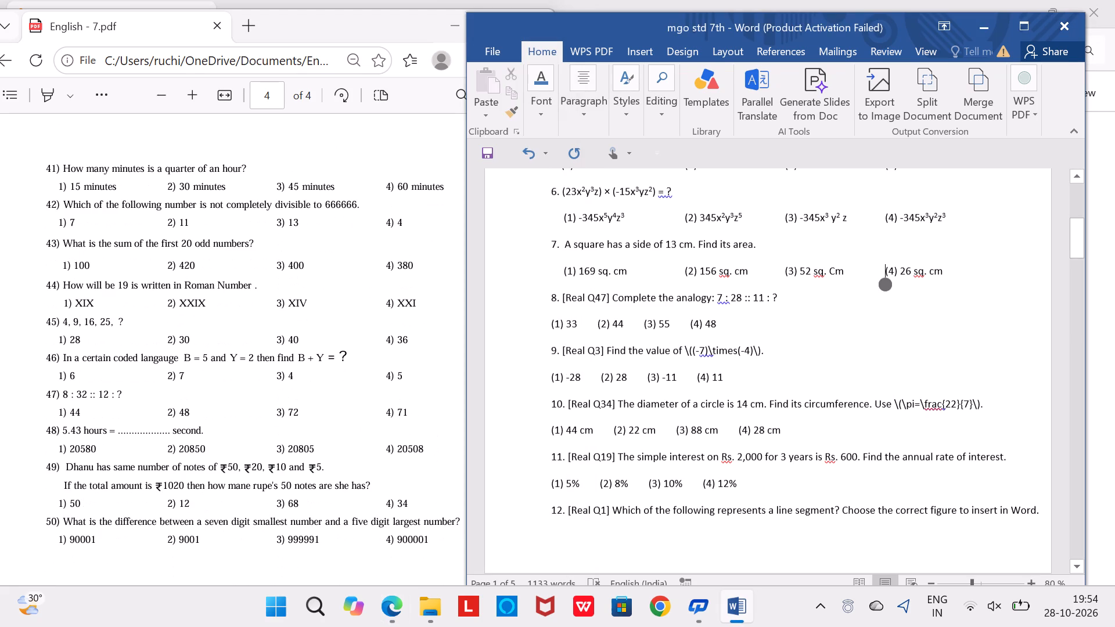
click(613, 296)
key(BackSpace)
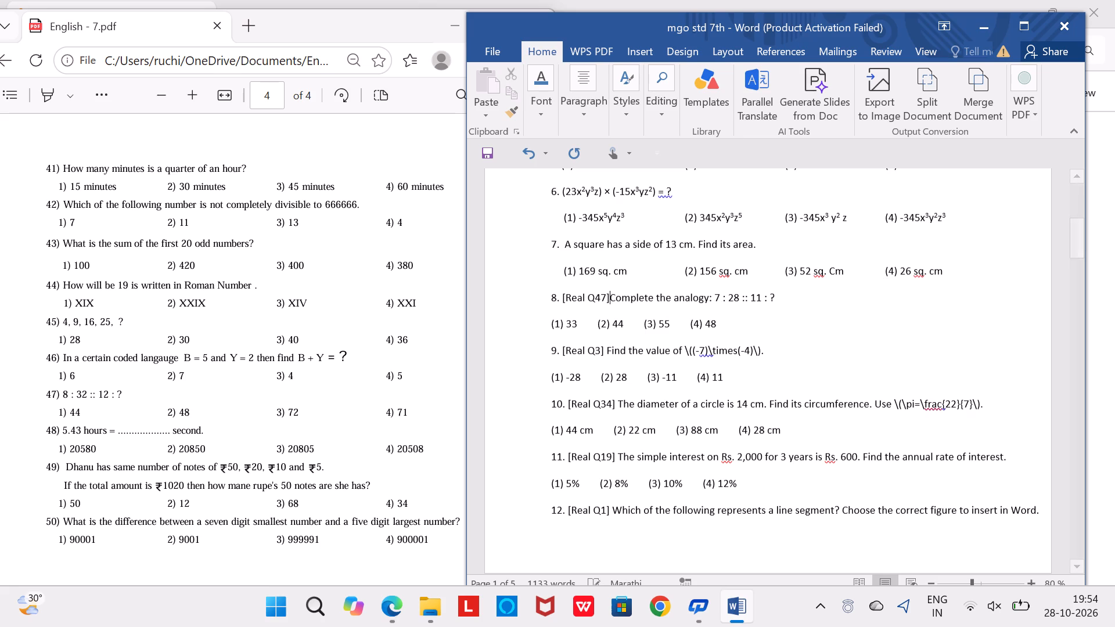
key(BackSpace)
key(BackSpace)
key(BackSpace)
key(BackSpace)
key(BackSpace)
key(BackSpace)
key(BackSpace)
key(BackSpace)
key(BackSpace)
key(BackSpace)
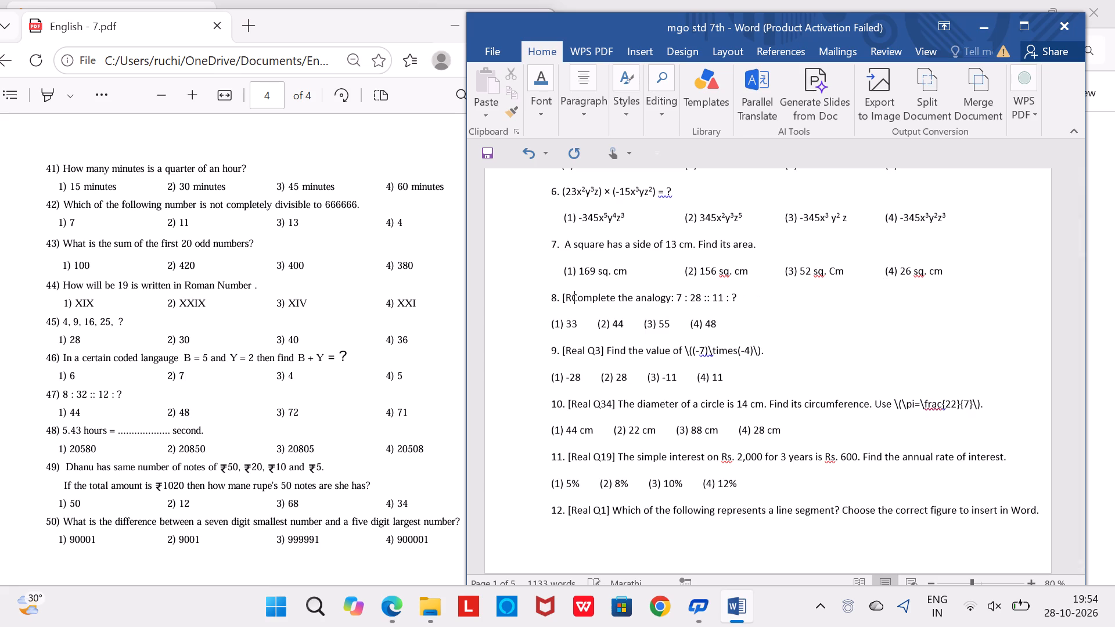
Indent question 8's option (1) with four spaces to roughly line it up with option (1) of question 7.
key(Down)
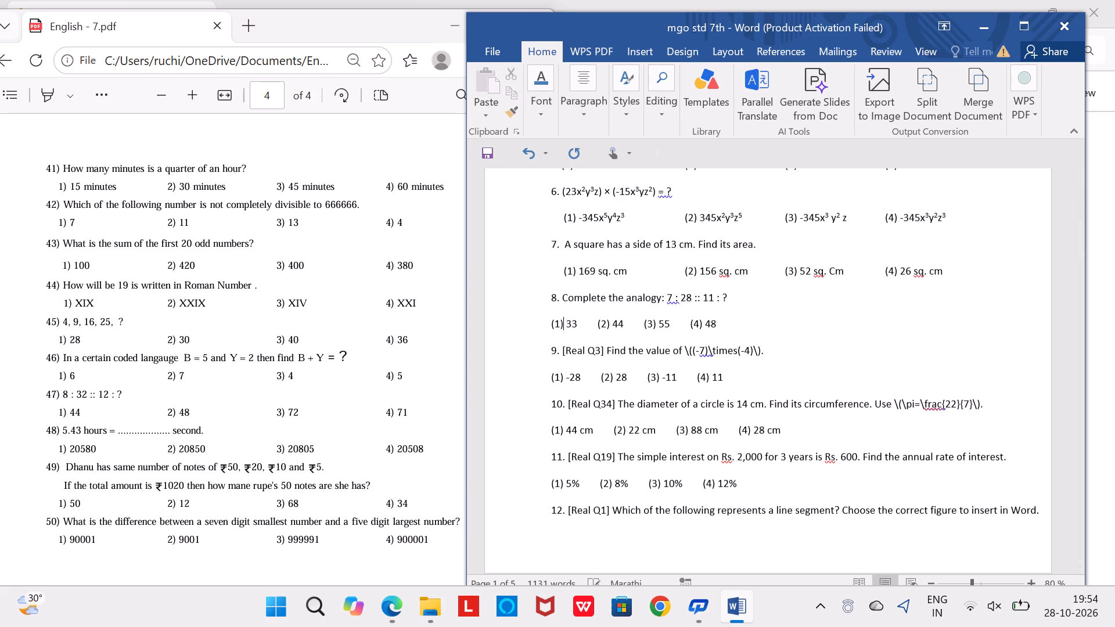
key(Left)
key(Left)
key(Left)
key(space)
key(space)
key(space)
key(space)
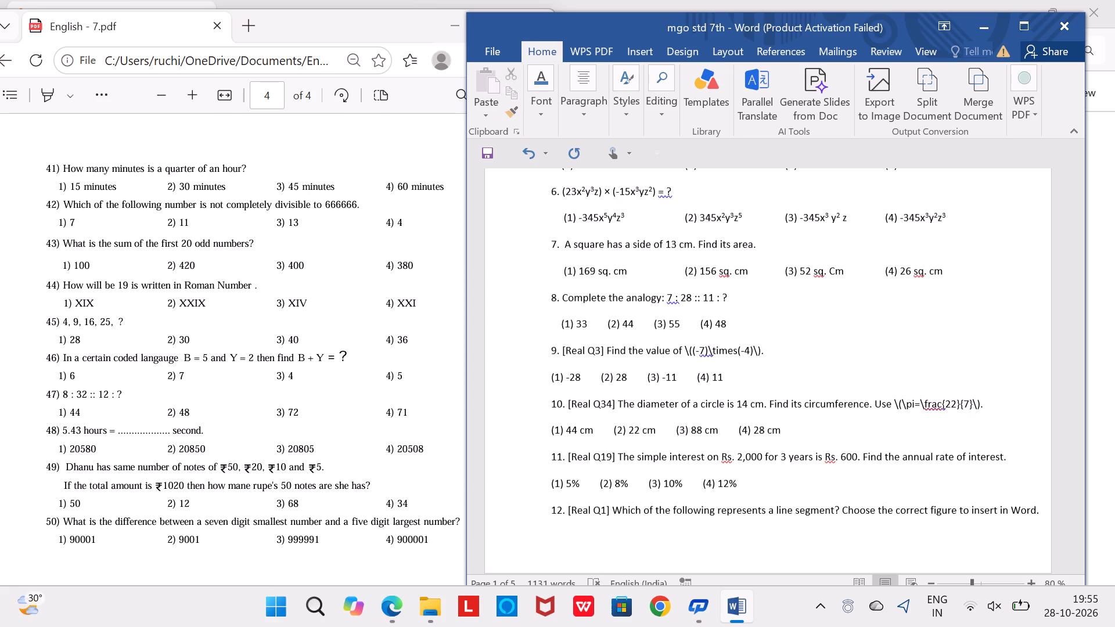
Insert three tabs before question 8's option (2) to line it up with option (2) of question 7.
key(Right)
key(Right)
key(Right)
key(Right)
key(Right)
key(Right)
key(Right)
key(Right)
key(Right)
key(Down)
key(Down)
key(Down)
key(Down)
key(Down)
key(Up)
key(Up)
key(Up)
key(Up)
key(Up)
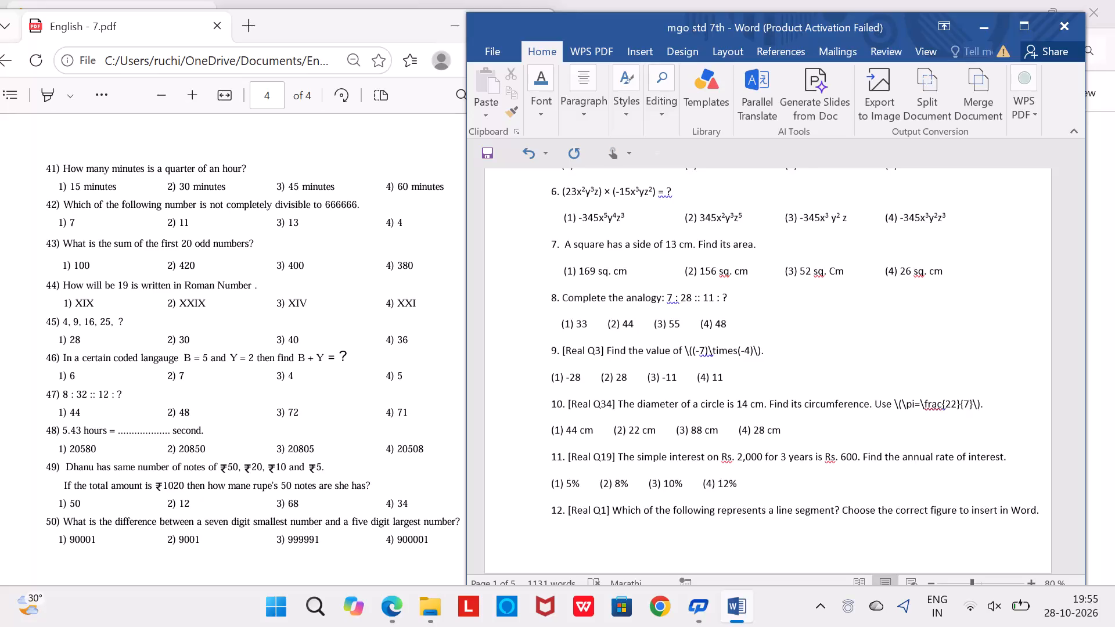
key(Left)
key(Tab)
key(Tab)
key(Tab)
Insert two tabs before question 8's option (3) to line it up with option (3) of question 7.
key(Right)
key(Right)
key(Right)
key(Right)
key(Right)
key(Right)
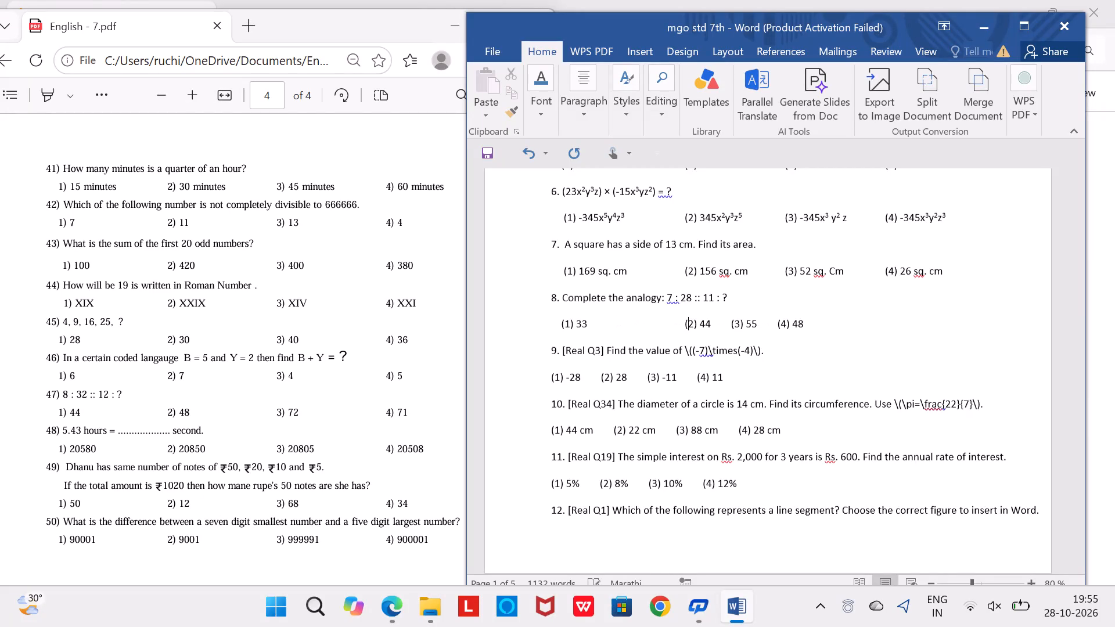
key(Right)
key(Right)
key(Right)
key(Right)
key(Left)
key(Left)
key(Tab)
key(Tab)
Insert two tabs before question 8's option (4) to line it up with option (4) of question 7.
key(Right)
key(Right)
key(Right)
key(Right)
key(Right)
key(Right)
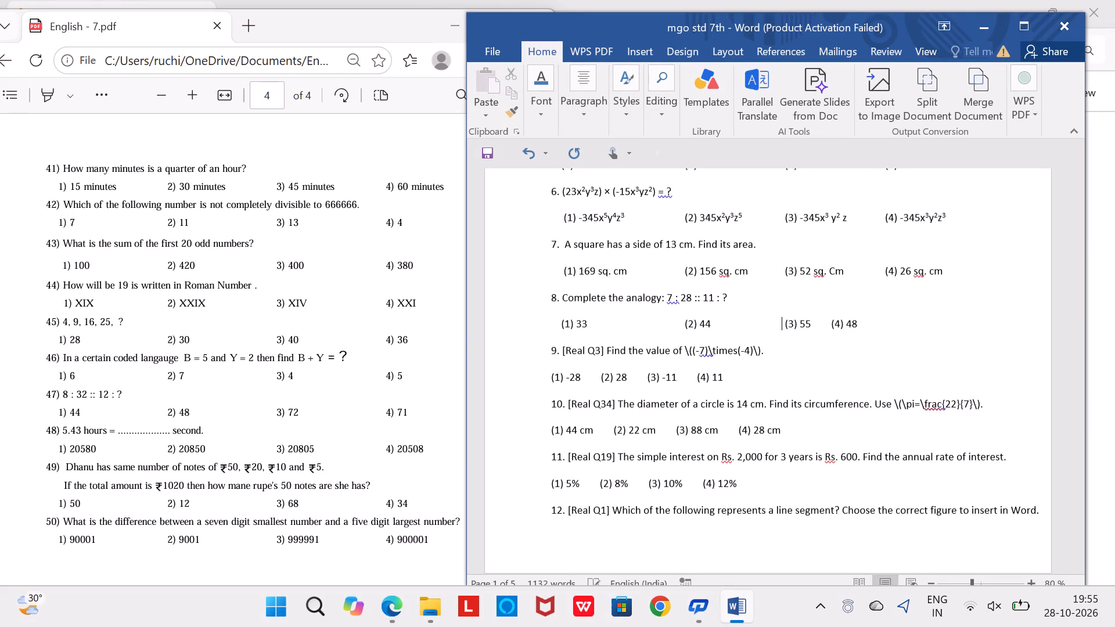
key(Right)
key(Right)
key(Tab)
key(Tab)
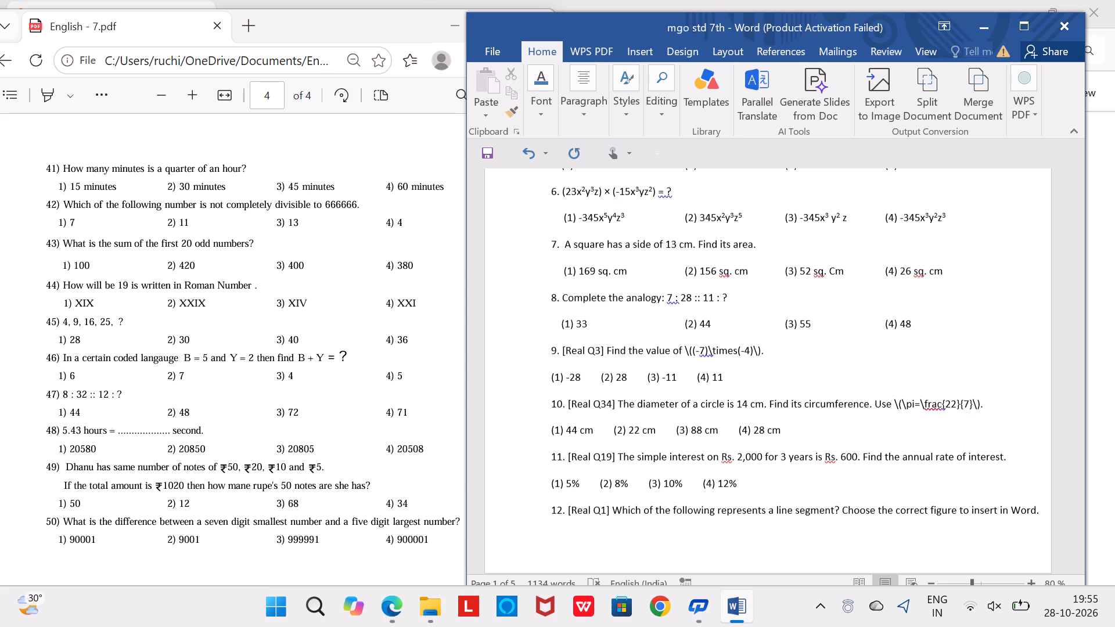
Delete question 9's whole wording after its number, including the [Real Q3] tag and the raw maths code.
key(Down)
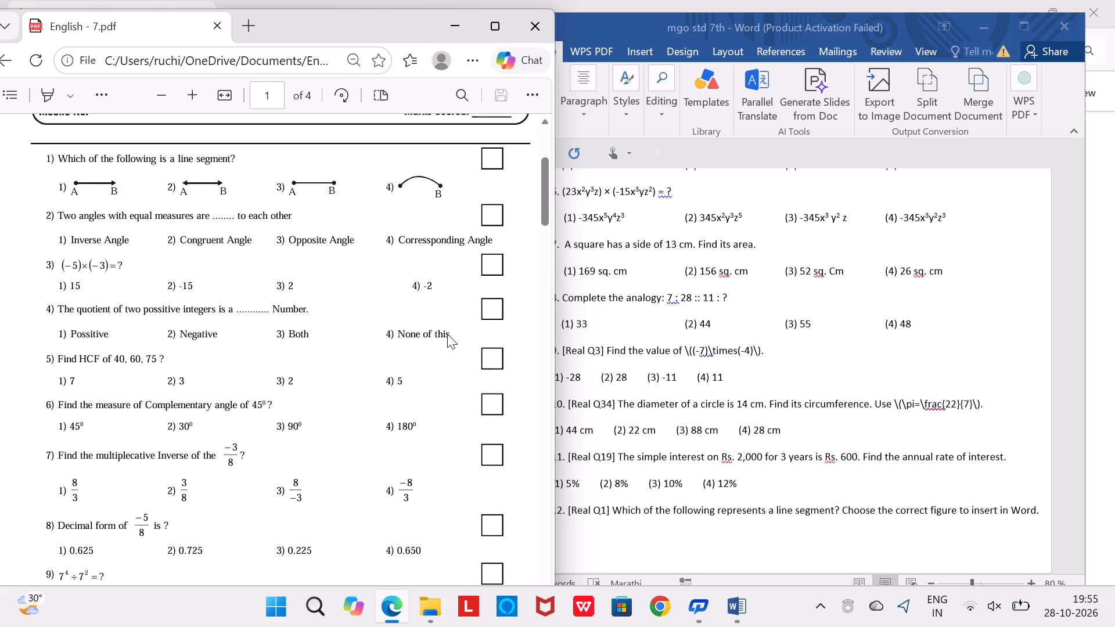
click(624, 355)
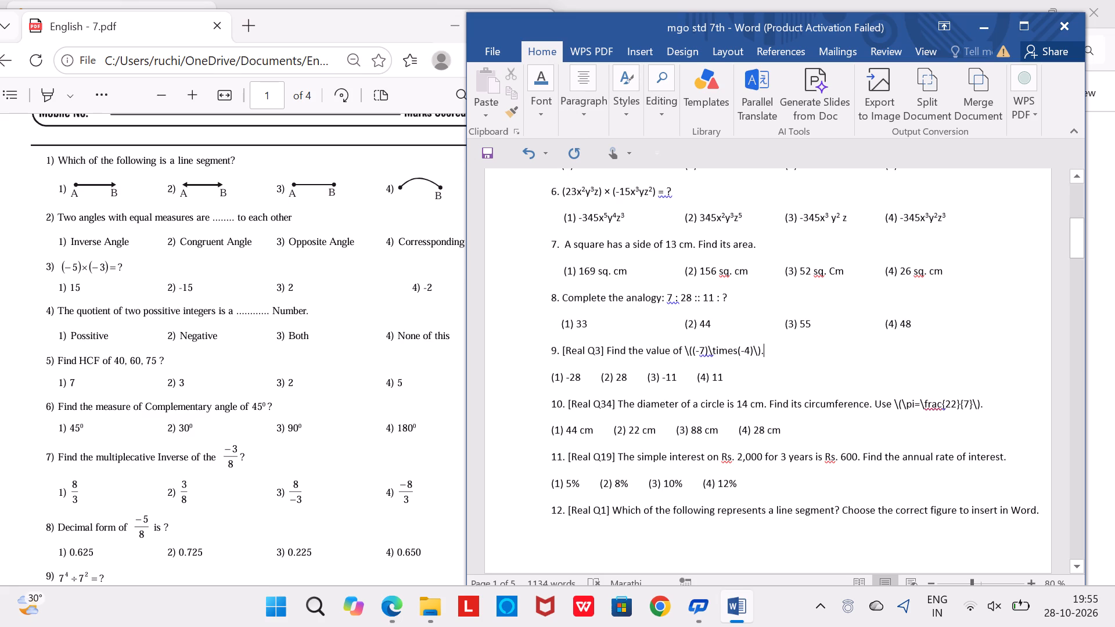
key(BackSpace)
key(BackSpace)
key(BackSpace)
key(BackSpace)
key(BackSpace)
key(BackSpace)
key(BackSpace)
key(BackSpace)
key(BackSpace)
key(BackSpace)
key(BackSpace)
key(BackSpace)
key(BackSpace)
key(BackSpace)
key(BackSpace)
key(BackSpace)
key(BackSpace)
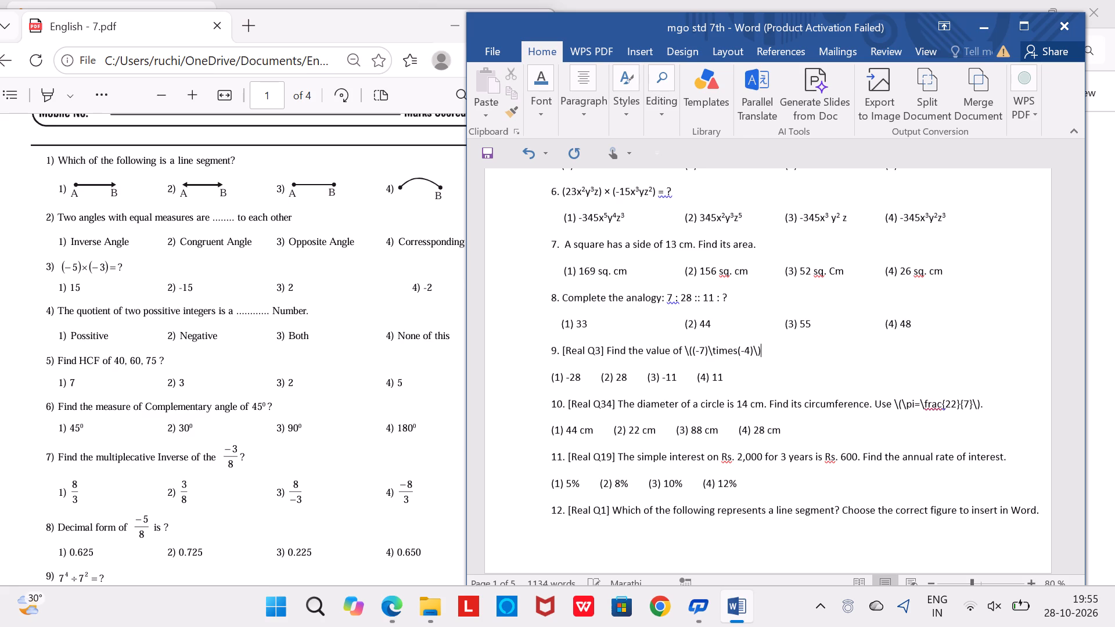
key(BackSpace)
key(BackSpace)
key(BackSpace)
key(BackSpace)
key(BackSpace)
key(BackSpace)
key(BackSpace)
key(BackSpace)
key(BackSpace)
key(BackSpace)
key(BackSpace)
key(BackSpace)
key(BackSpace)
key(BackSpace)
key(BackSpace)
key(BackSpace)
key(BackSpace)
key(BackSpace)
key(BackSpace)
key(BackSpace)
key(BackSpace)
key(BackSpace)
key(BackSpace)
key(BackSpace)
key(BackSpace)
key(BackSpace)
key(BackSpace)
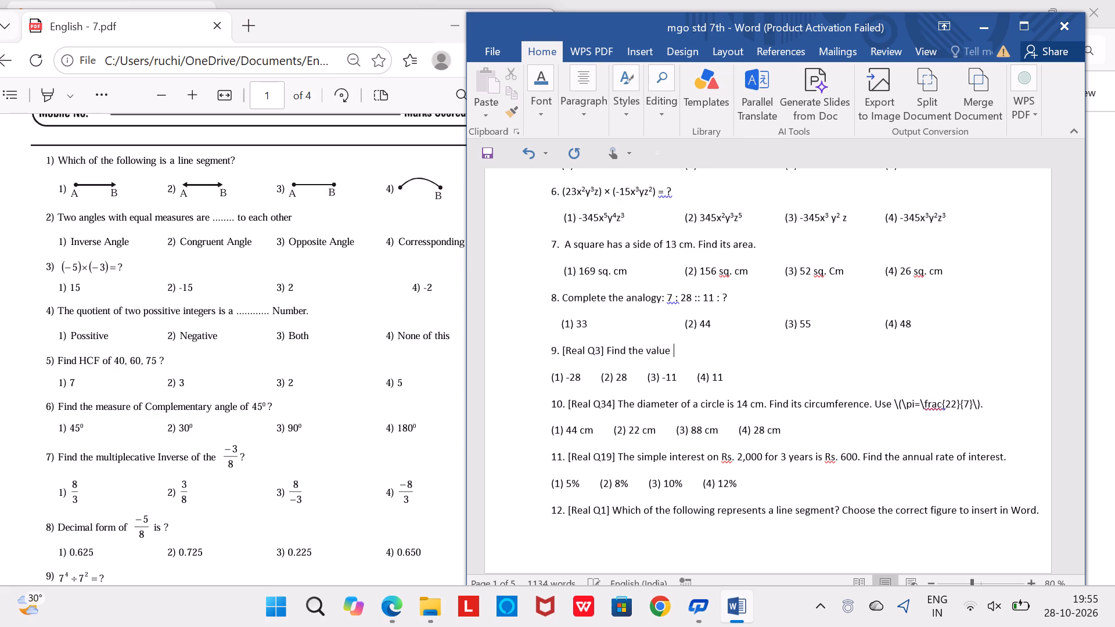
key(BackSpace)
key(BackSpace)
key(BackSpace)
key(BackSpace)
key(BackSpace)
key(BackSpace)
key(BackSpace)
key(BackSpace)
key(BackSpace)
key(BackSpace)
key(BackSpace)
key(BackSpace)
key(BackSpace)
key(BackSpace)
key(BackSpace)
key(BackSpace)
key(BackSpace)
key(BackSpace)
key(BackSpace)
key(BackSpace)
key(BackSpace)
key(BackSpace)
key(BackSpace)
key(BackSpace)
key(BackSpace)
key(BackSpace)
key(BackSpace)
key(BackSpace)
key(BackSpace)
key(BackSpace)
key(BackSpace)
key(BackSpace)
key(BackSpace)
key(BackSpace)
key(BackSpace)
key(BackSpace)
key(BackSpace)
key(BackSpace)
key(BackSpace)
key(BackSpace)
key(BackSpace)
key(BackSpace)
key(BackSpace)
key(BackSpace)
key(BackSpace)
key(BackSpace)
key(BackSpace)
key(BackSpace)
key(BackSpace)
key(BackSpace)
key(BackSpace)
key(BackSpace)
key(BackSpace)
key(BackSpace)
key(BackSpace)
key(BackSpace)
key(BackSpace)
key(BackSpace)
key(BackSpace)
key(BackSpace)
key(BackSpace)
key(BackSpace)
key(BackSpace)
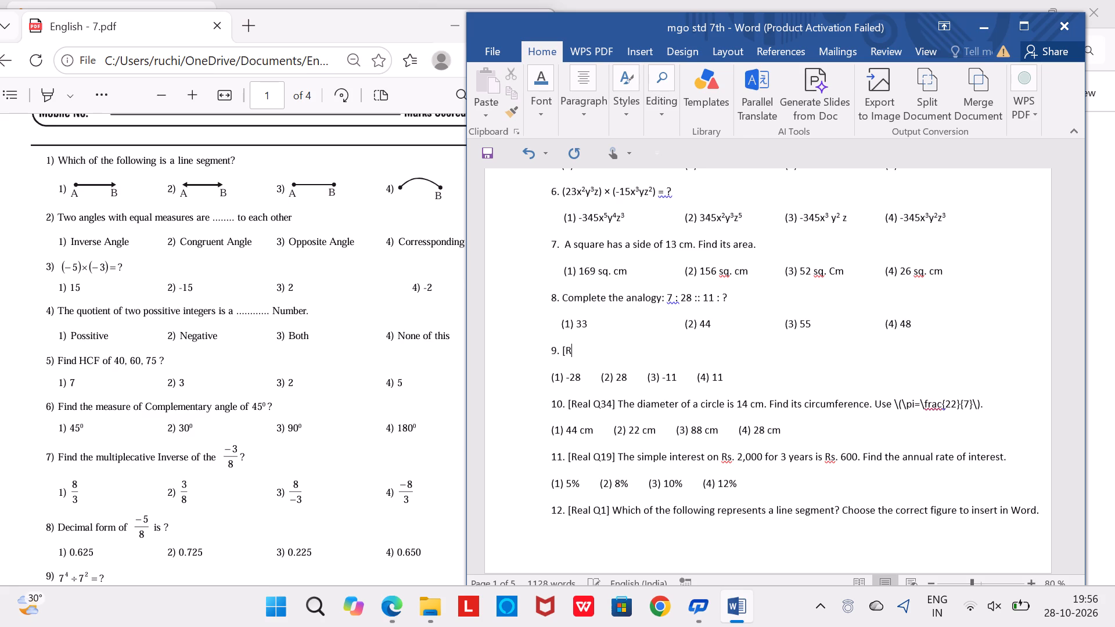
key(BackSpace)
key(BackSpace)
Begin question 9's new expression with (-7) followed by a × multiplication symbol.
key(shift+parenleft)
key(minus)
key(7)
key(shift+parenright)
key(space)
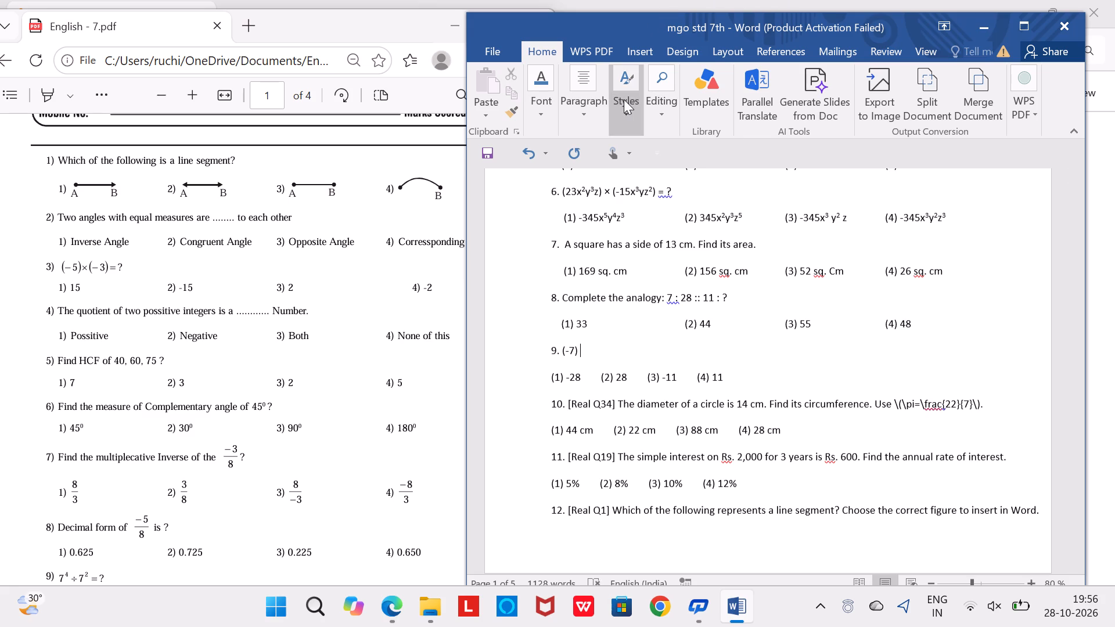
click(634, 57)
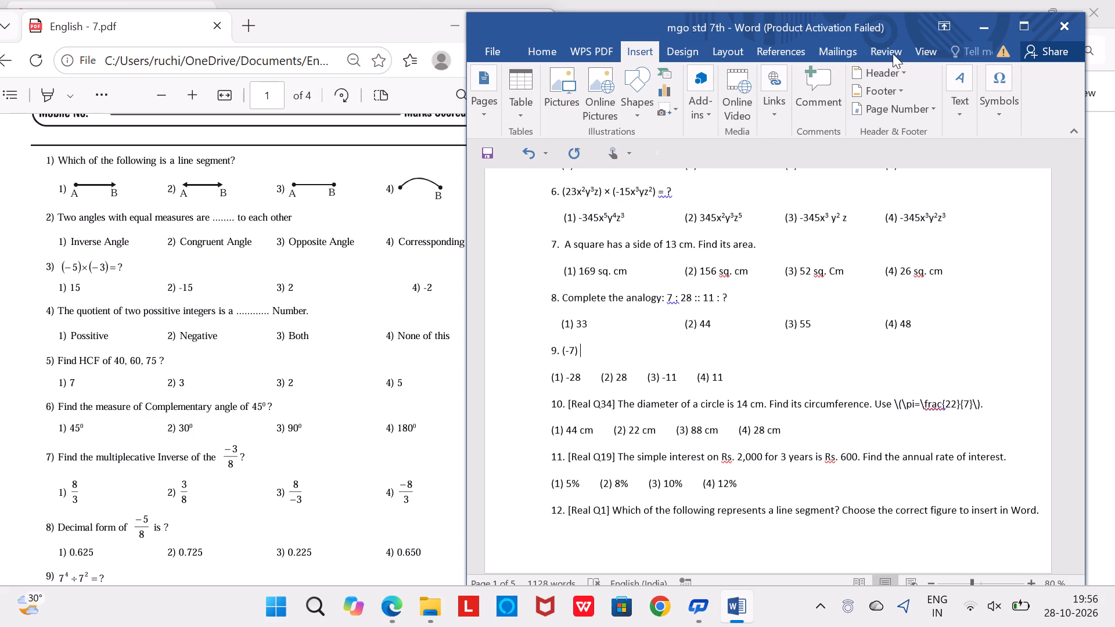
click(998, 94)
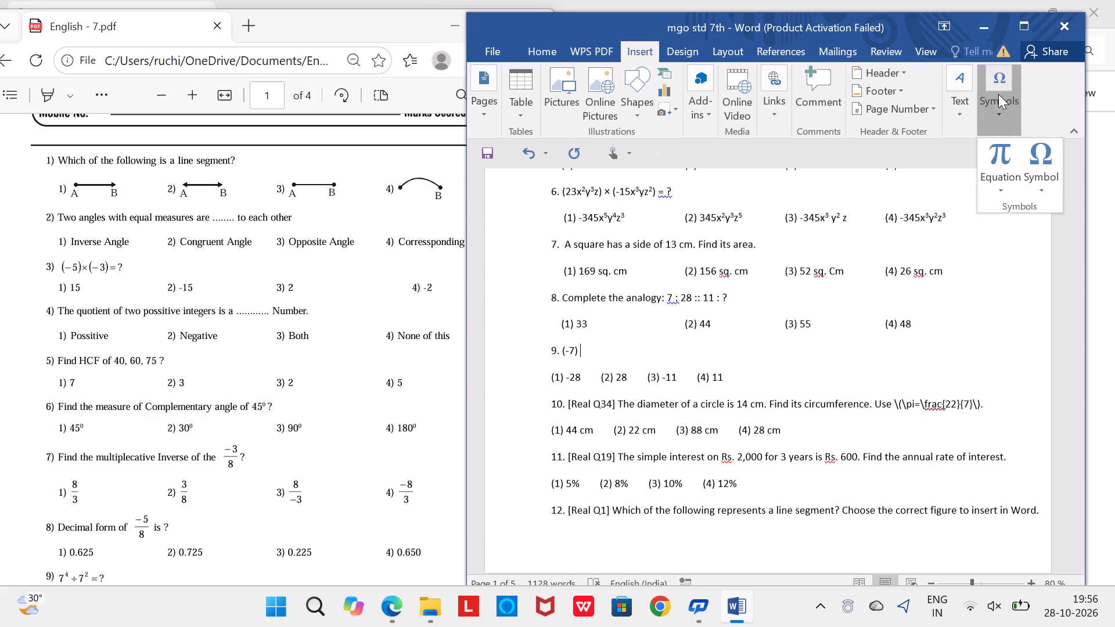
click(1035, 178)
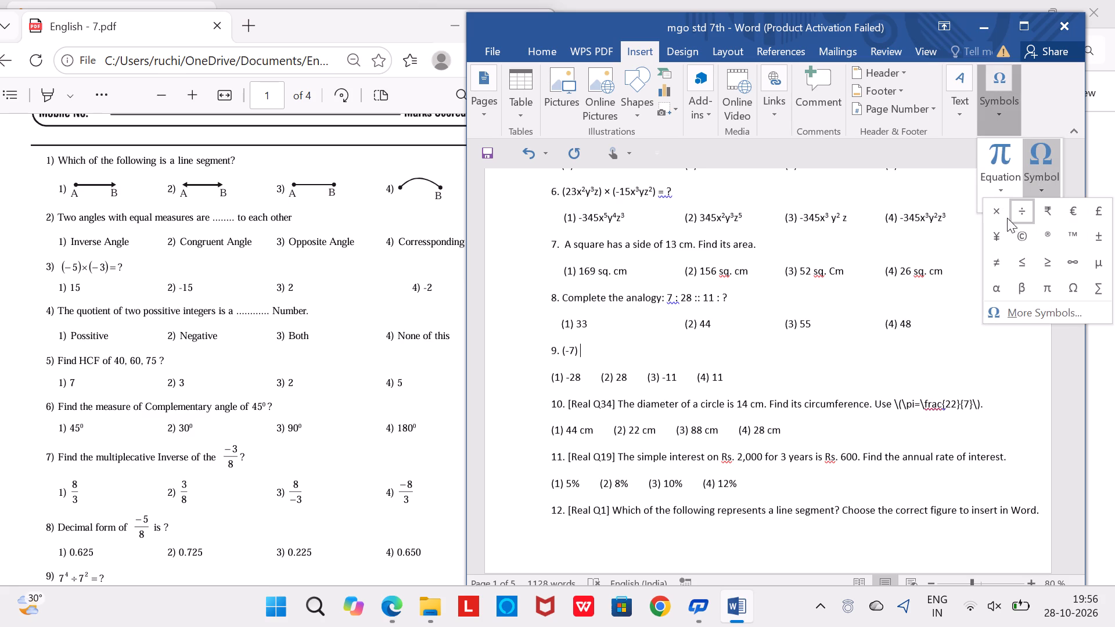
click(989, 212)
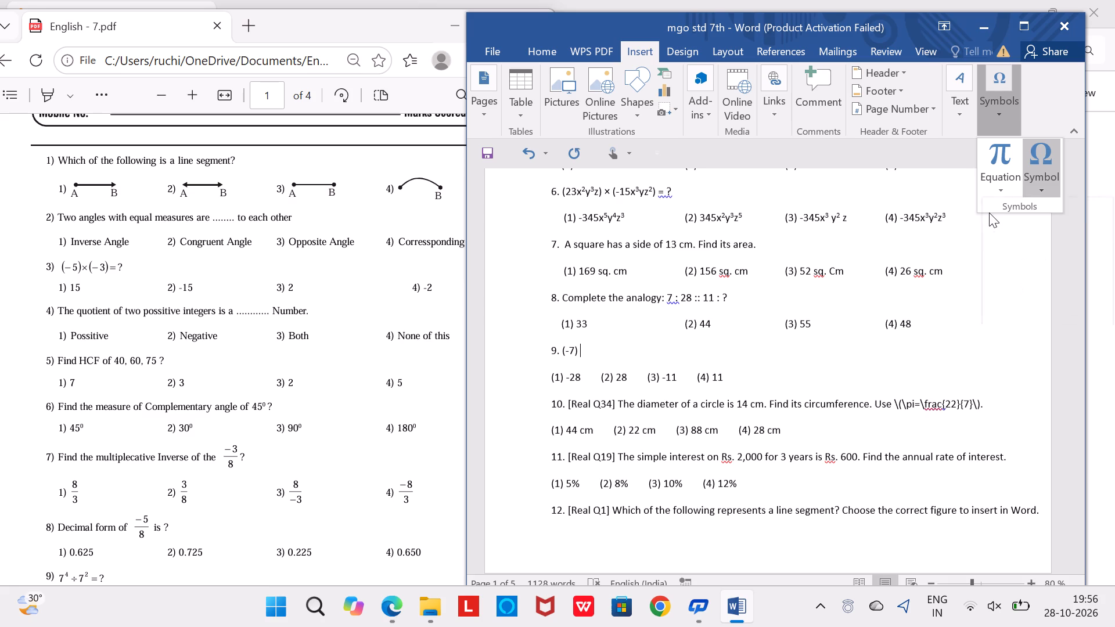
Complete question 9's expression after the multiplication symbol with (-4) = ?
key(space)
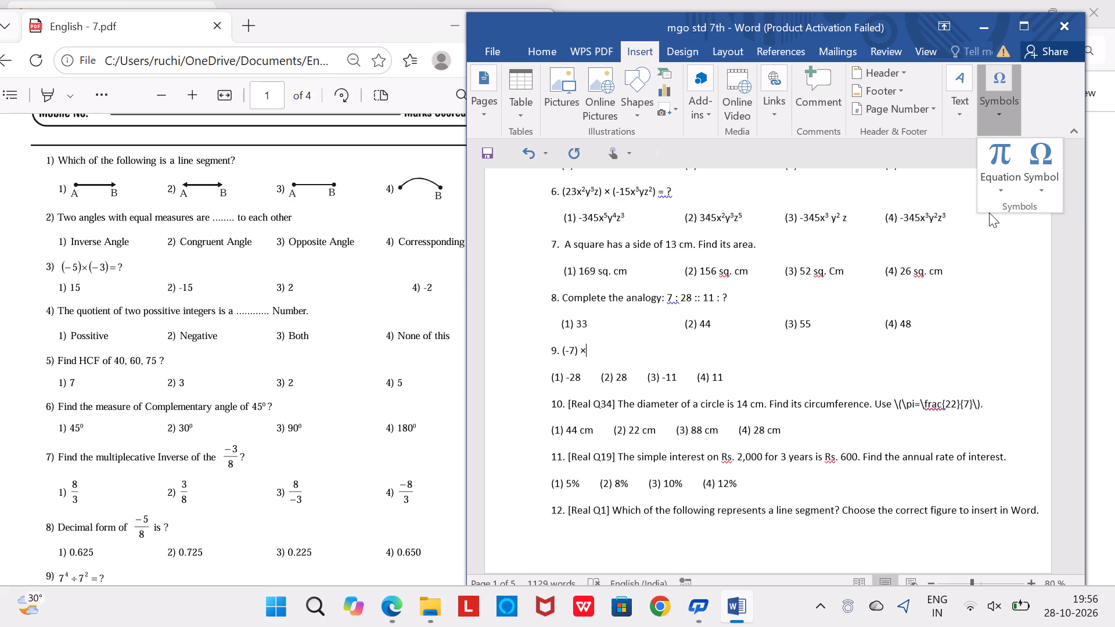
key(shift+parenleft)
click(620, 349)
key(space)
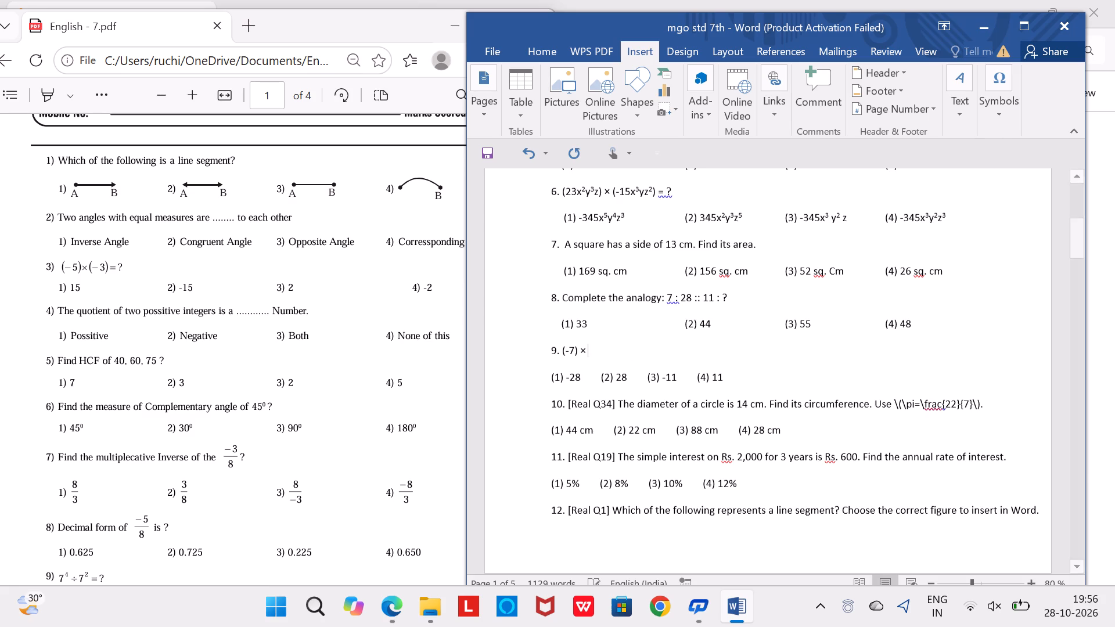
key(shift+parenleft)
key(minus)
key(4)
key(shift+parenright)
key(space)
key(equal)
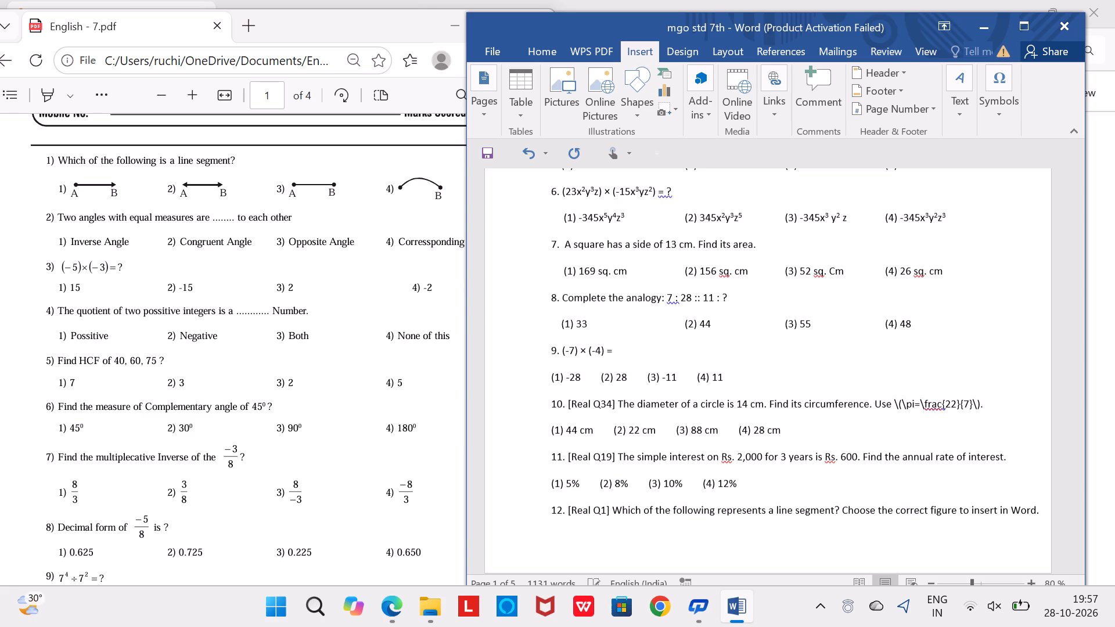
key(space)
key(shift+question)
Insert five spaces before question 9's option (1) to indent the answer row like question 8's.
key(Down)
key(Left)
key(Left)
key(Left)
key(Left)
key(Left)
key(Left)
key(Left)
key(Left)
key(Left)
key(Left)
key(Left)
key(Left)
key(Left)
key(Left)
key(Left)
key(space)
key(Down)
key(Left)
key(Left)
key(Left)
key(Left)
key(Left)
key(Left)
key(Left)
key(Left)
key(Left)
key(Left)
key(Left)
key(Left)
key(Left)
key(Left)
key(Left)
key(Down)
key(Left)
key(Left)
key(Left)
key(Left)
key(Left)
key(Left)
key(Left)
key(Left)
key(Left)
key(Left)
key(Left)
key(Left)
key(Left)
key(Left)
key(Left)
key(Left)
key(space)
key(space)
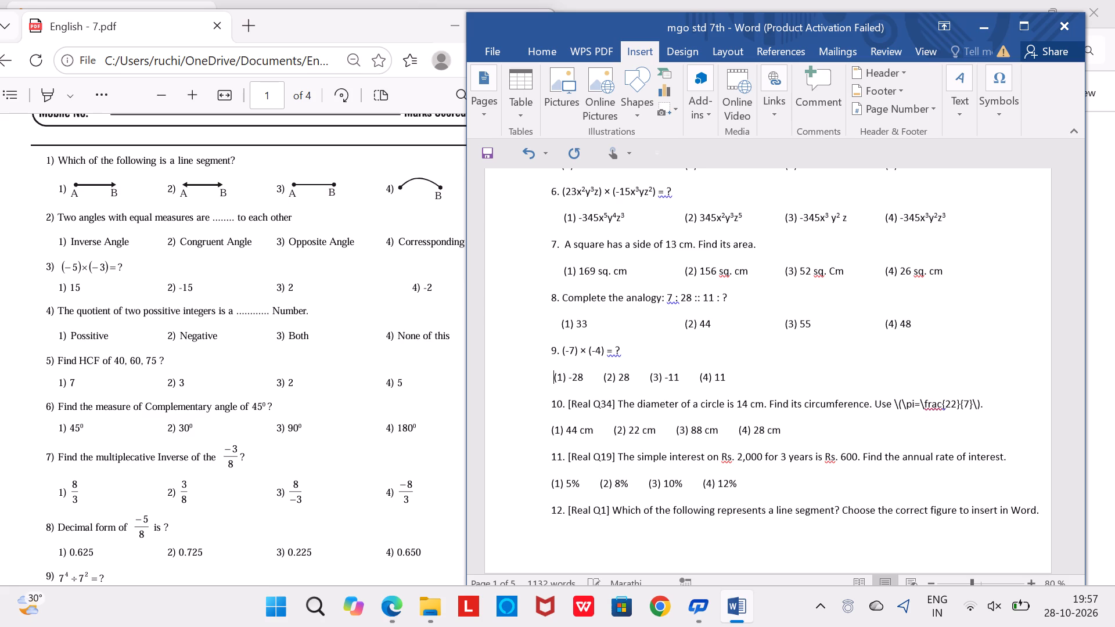
key(space)
key(space)
key(space)
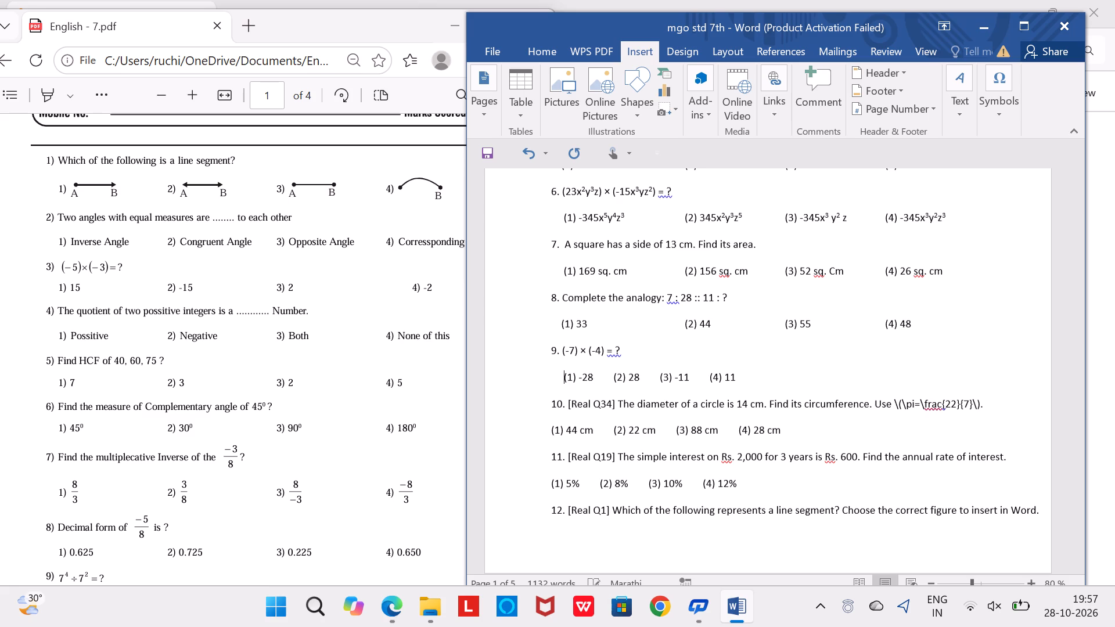
Insert three tabs before question 9's option (2) to line it up with option (2) of question 8.
key(Right)
key(Right)
key(Right)
key(Right)
key(Right)
key(Right)
key(Right)
key(Right)
key(Right)
key(Right)
key(Left)
key(Tab)
key(Tab)
key(Tab)
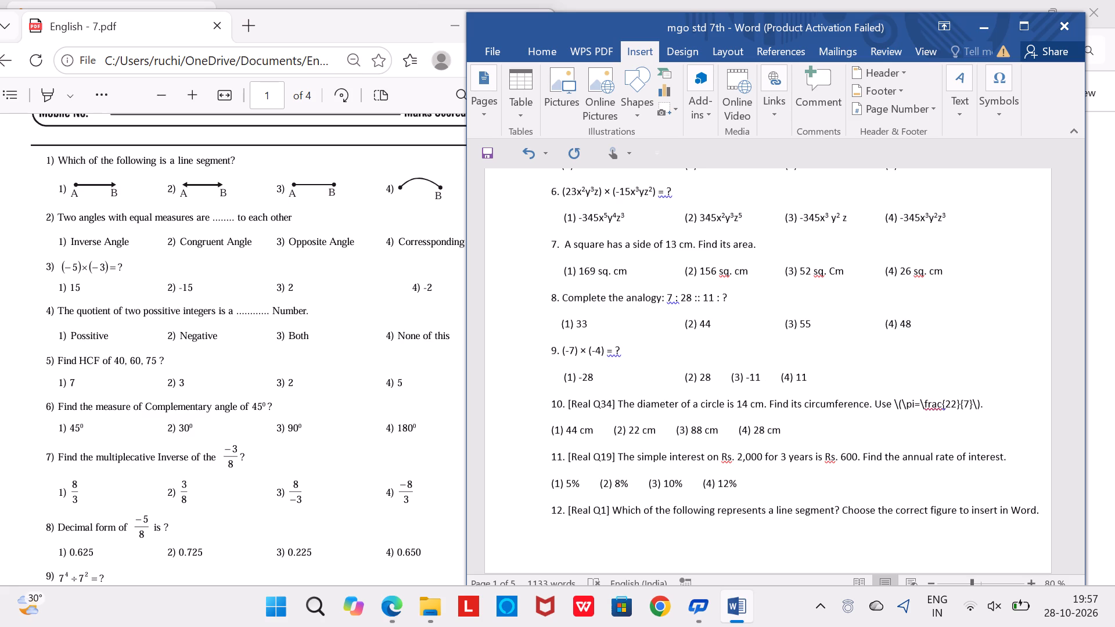
Insert two tabs before question 9's option (3) to line it up with option (3) of question 8.
key(Right)
key(Right)
key(Right)
key(Right)
key(Right)
key(Right)
key(Right)
key(Right)
key(Right)
key(Right)
key(Left)
key(Left)
key(Tab)
key(Tab)
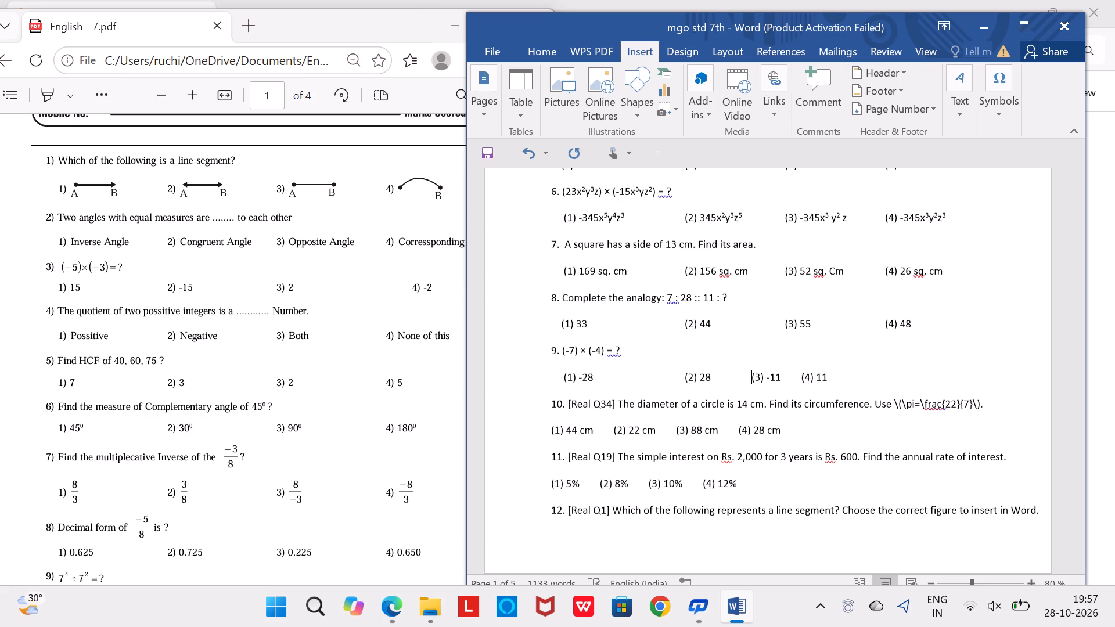
Insert two tabs before question 9's option (4) to line it up with option (4) of question 8.
key(Right)
key(Right)
key(Right)
key(Right)
key(Right)
key(Right)
key(Right)
key(Right)
key(Right)
key(Right)
key(Left)
key(Tab)
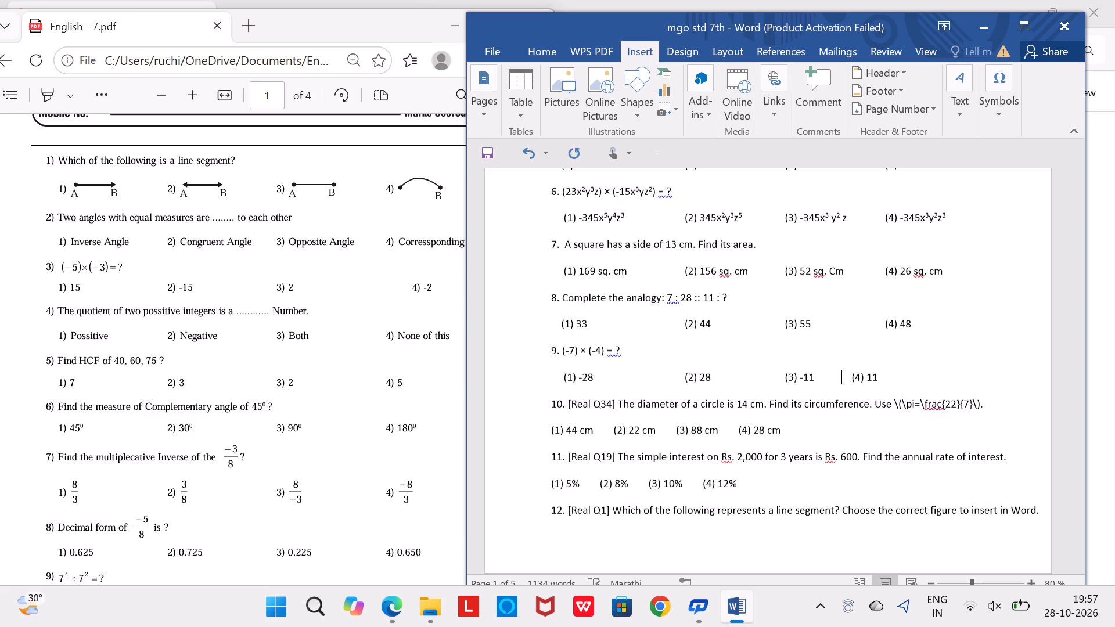
key(Tab)
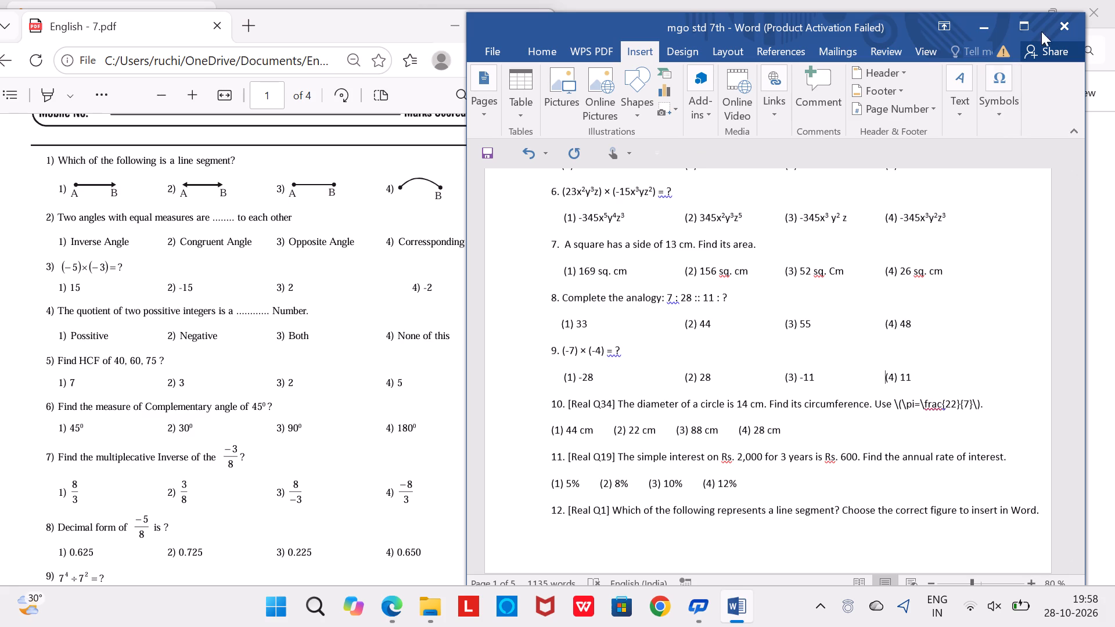
Close the mgo std 7th document, saving its changes.
click(1063, 14)
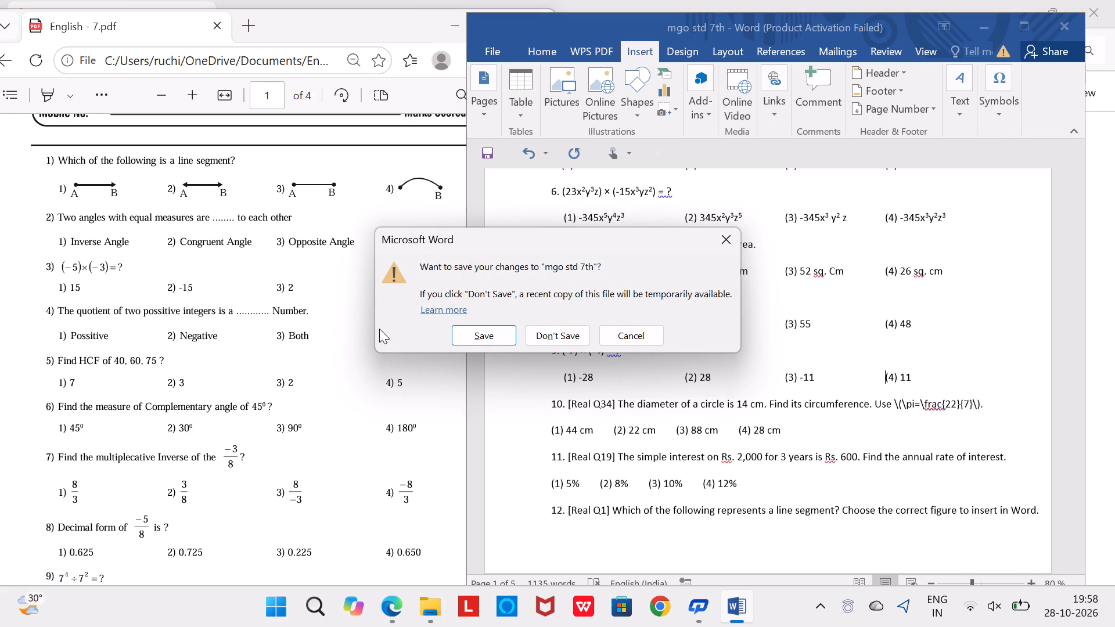
click(479, 334)
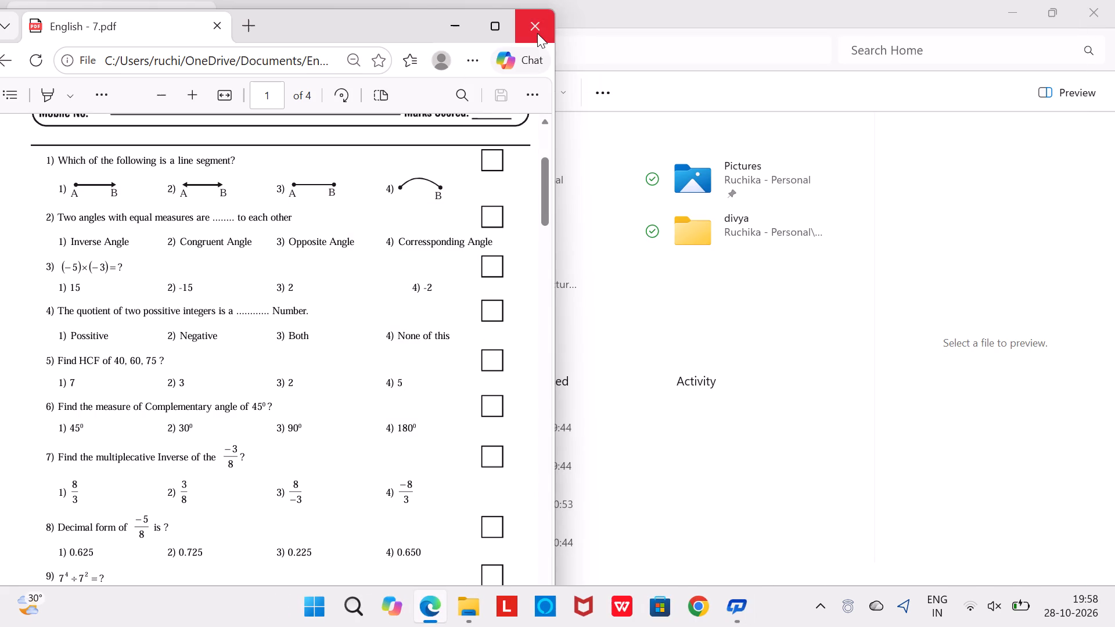
Close the English - 7 PDF and the File Explorer Home window to return to the desktop.
click(537, 33)
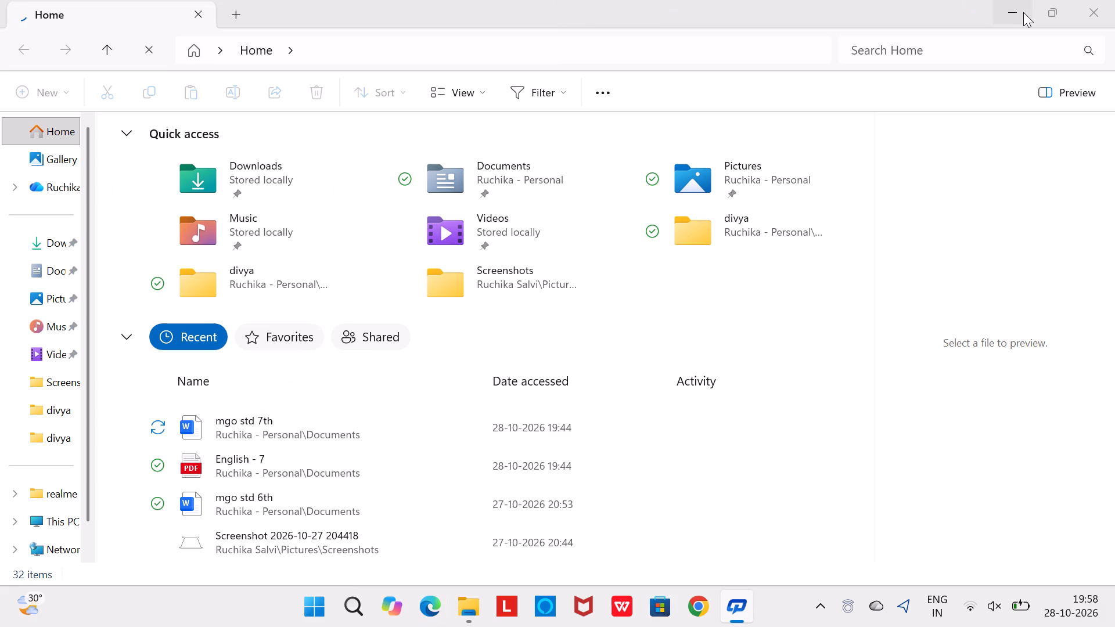
click(1107, 0)
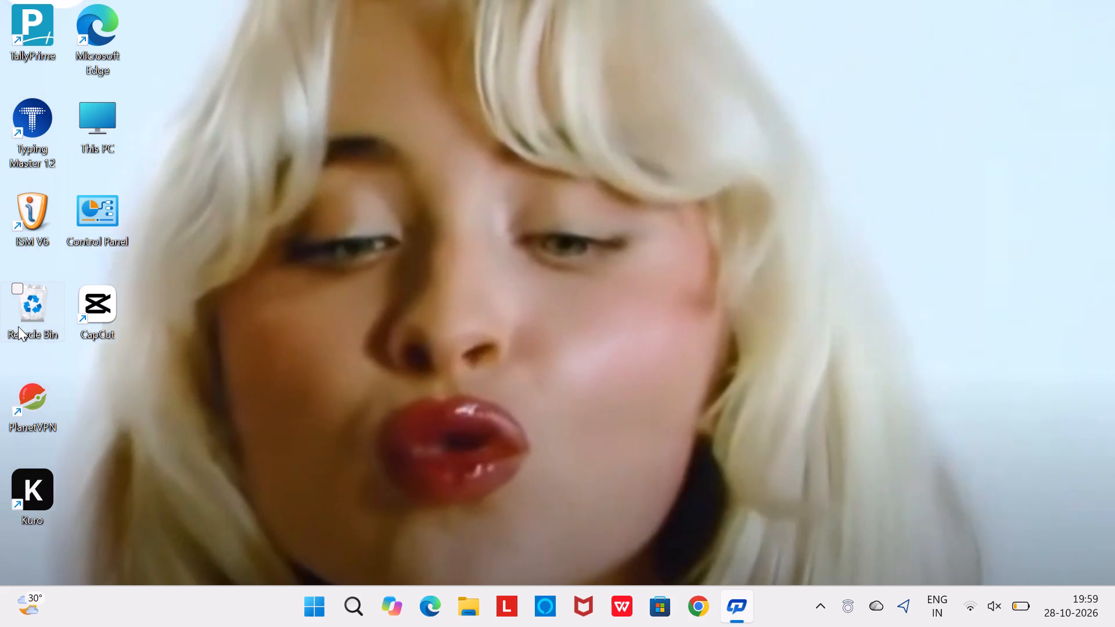
Permanently delete all items in the Recycle Bin and close its window.
triple_click(30, 315)
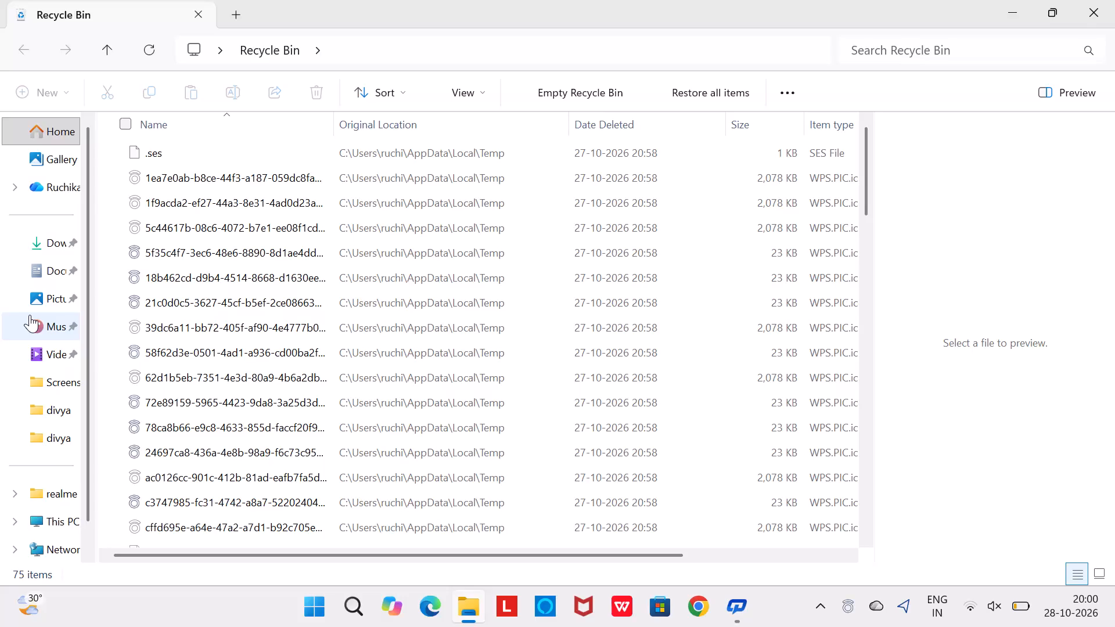
key(ctrl+a)
key(Delete)
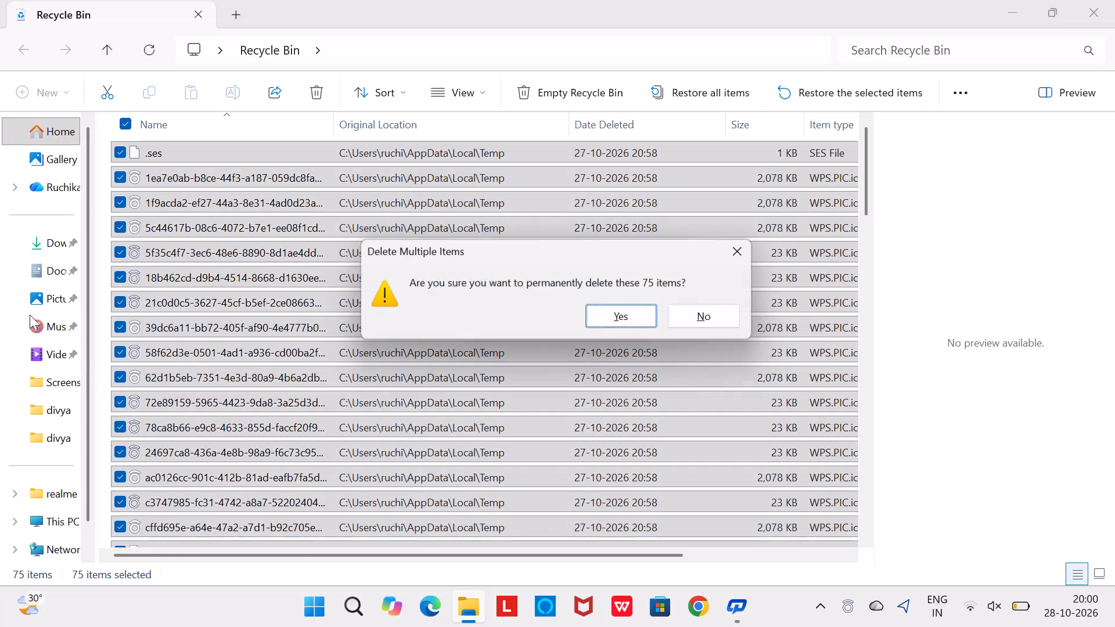
key(Return)
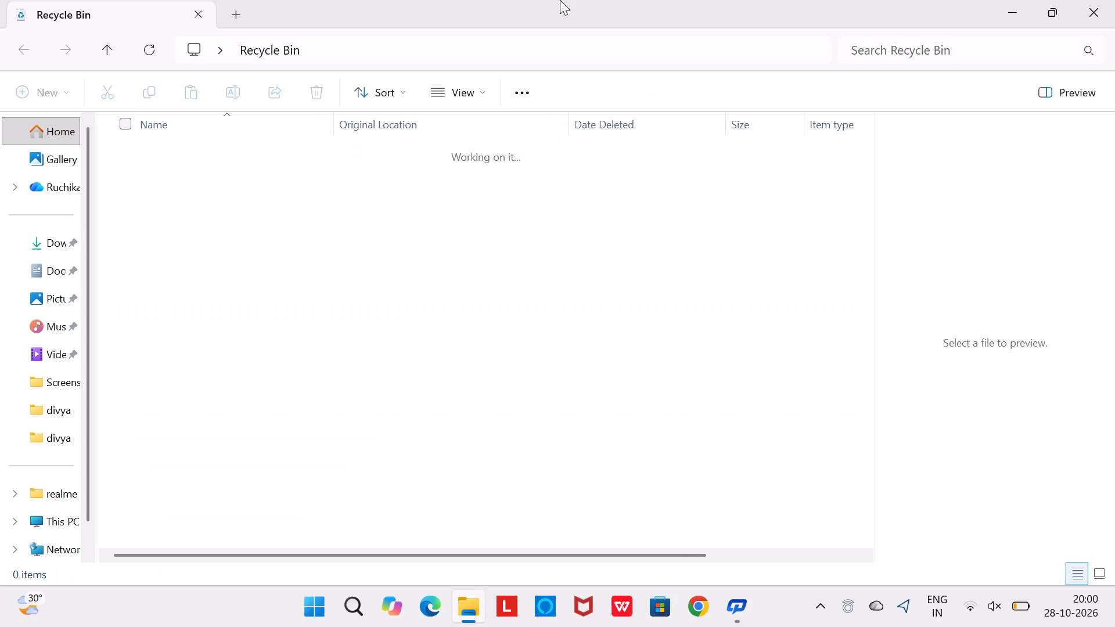
click(1100, 15)
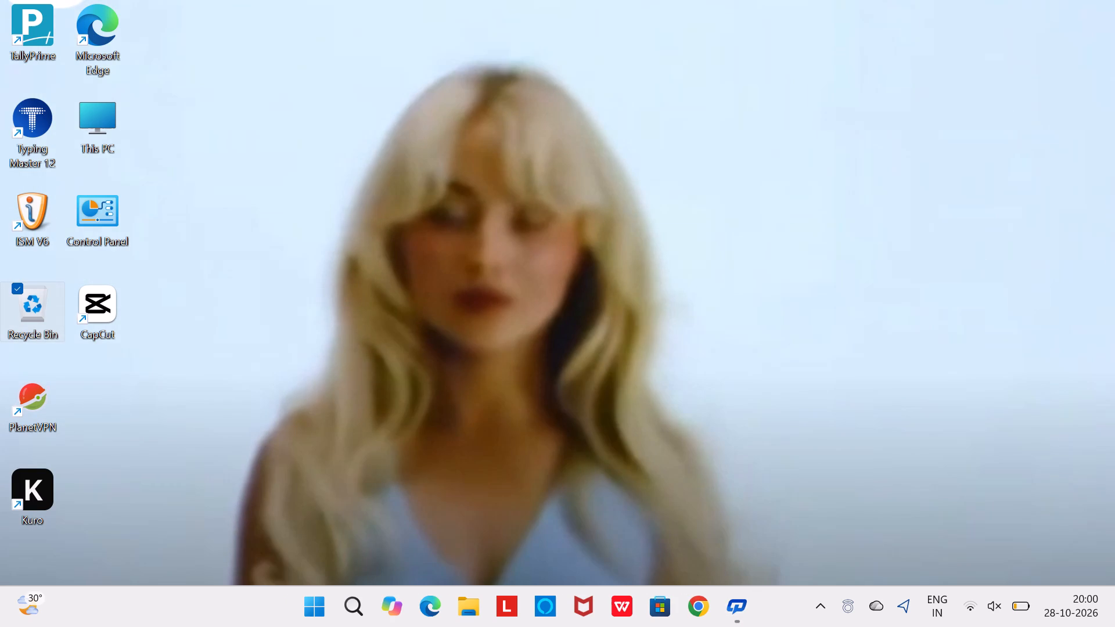
Refresh the desktop.
right_drag(789, 329, 804, 334)
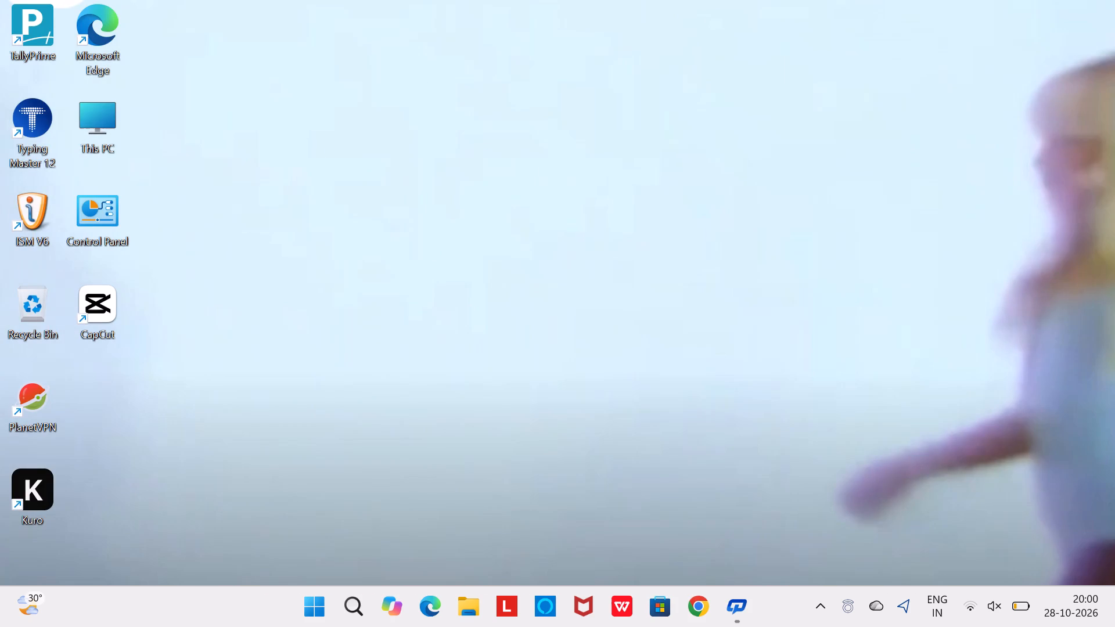
right_click(282, 221)
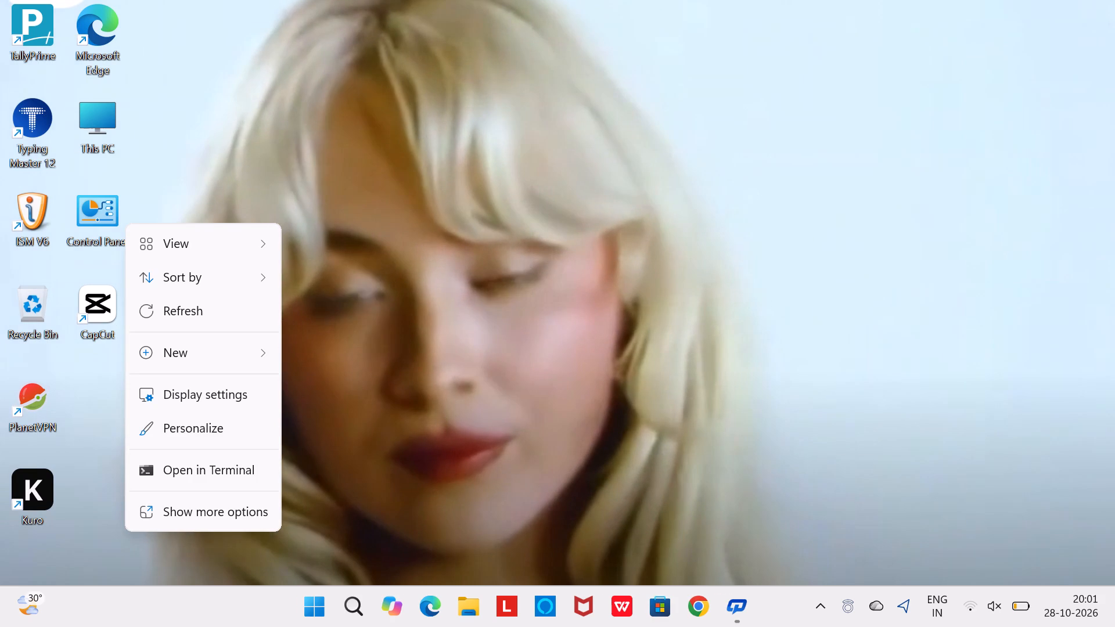
click(188, 314)
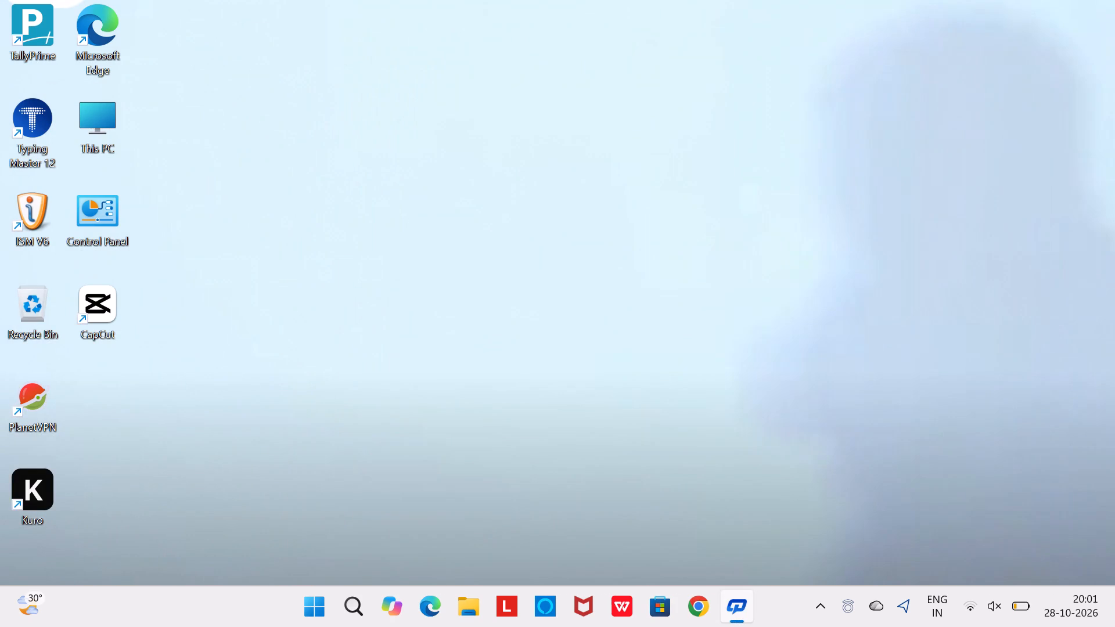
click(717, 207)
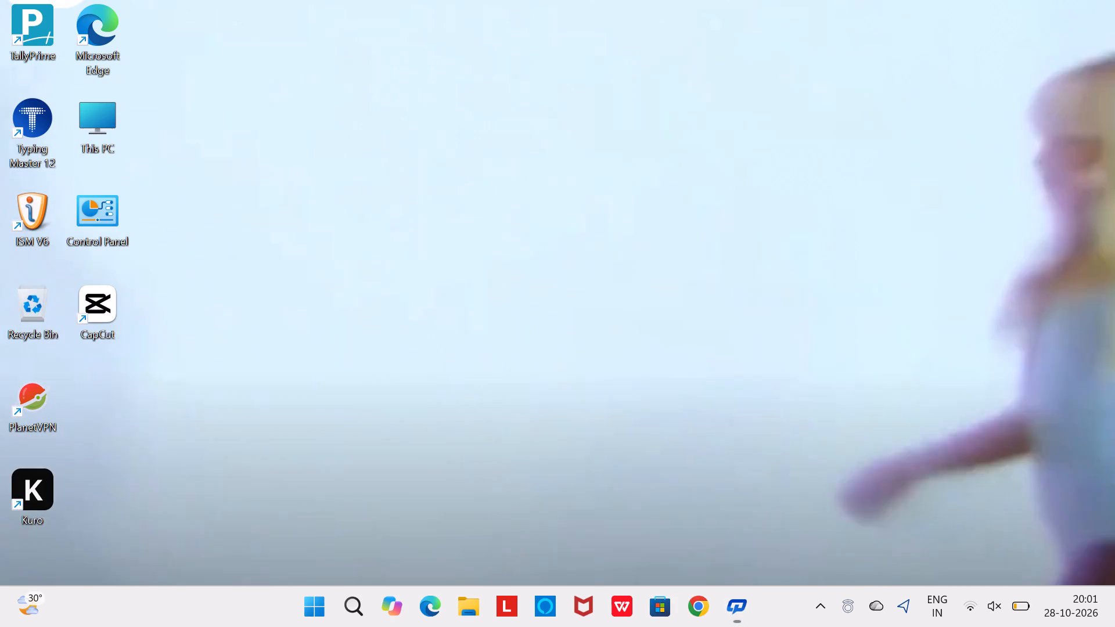